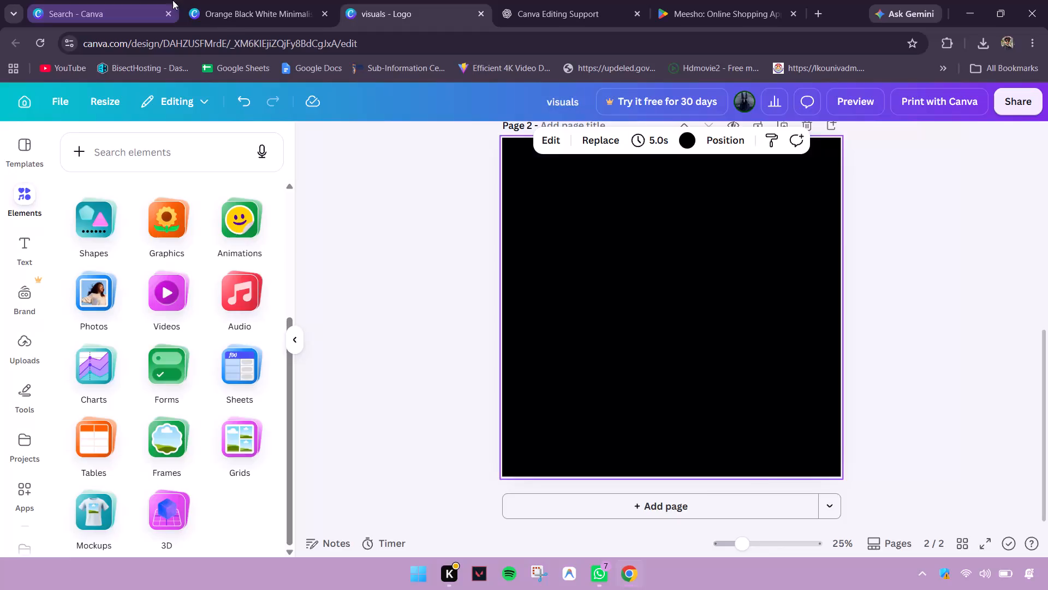
Browse the logo templates in the Canva template search for a suitable design.
double_click(233, 21)
click(139, 0)
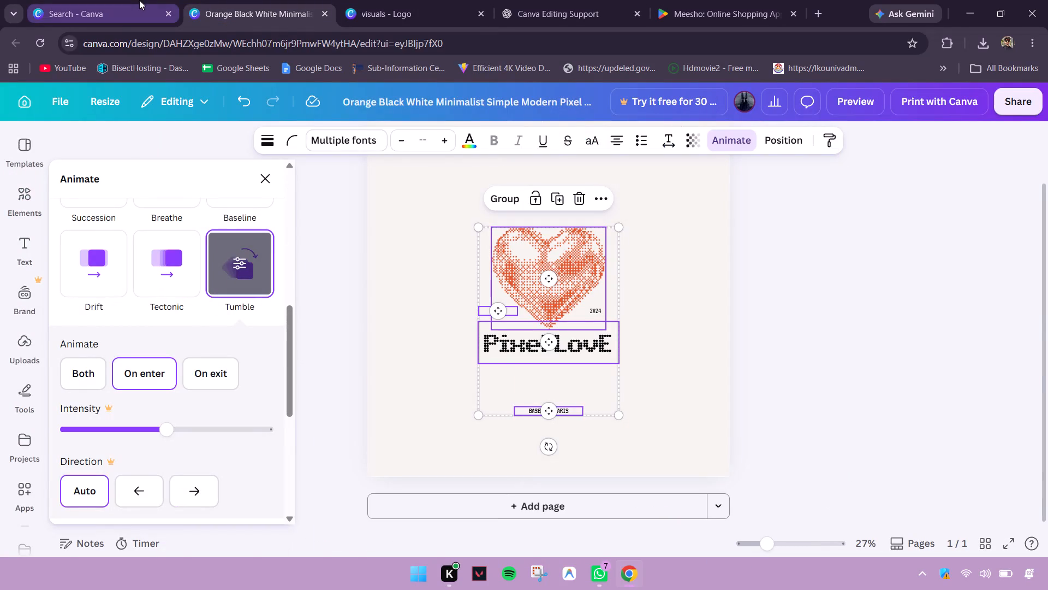
scroll(212, 278, down, 3)
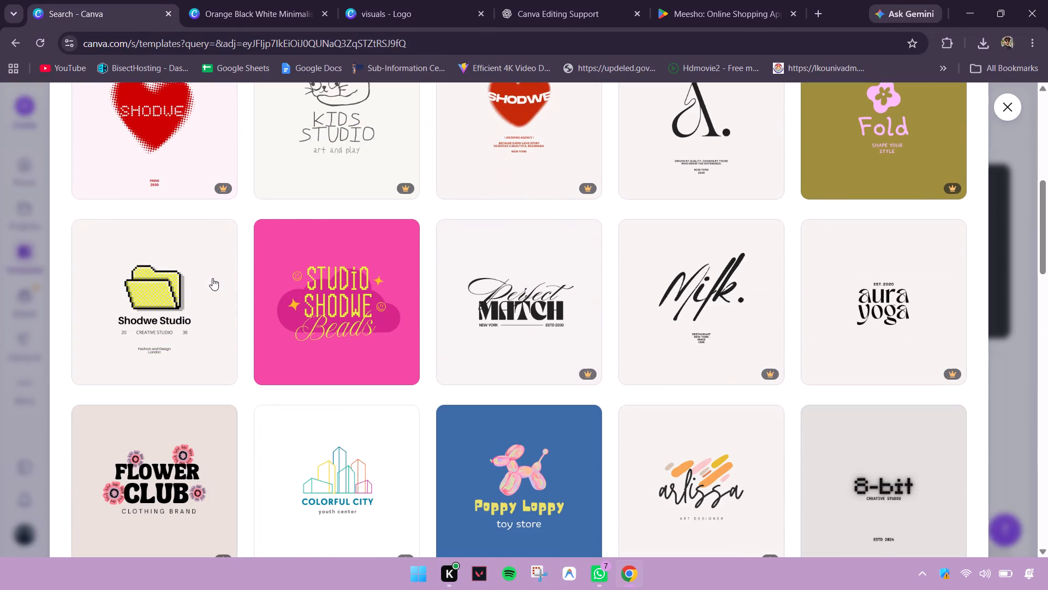
scroll(212, 278, down, 1)
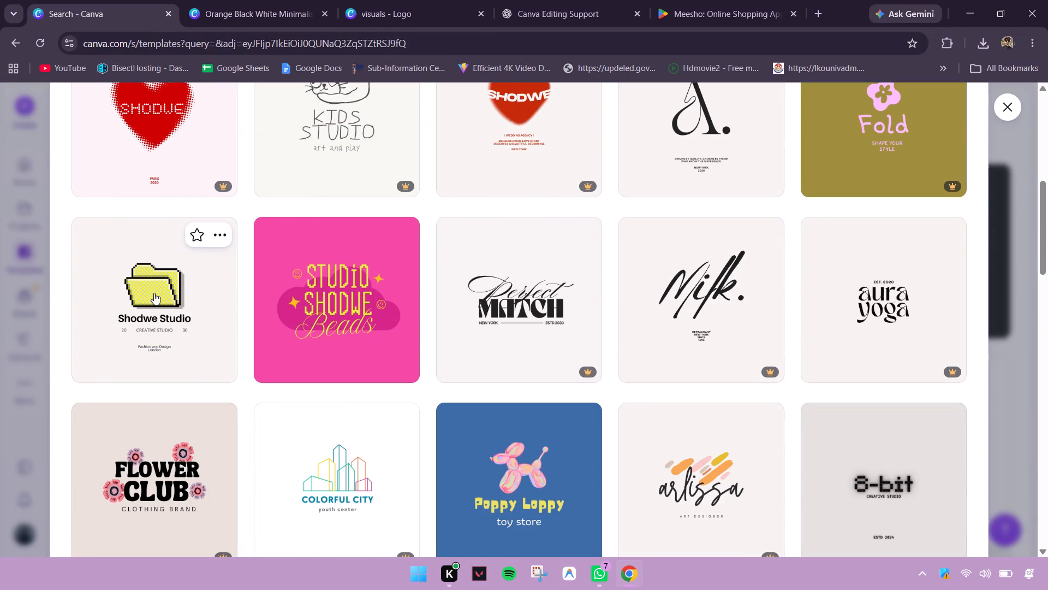
scroll(154, 293, down, 3)
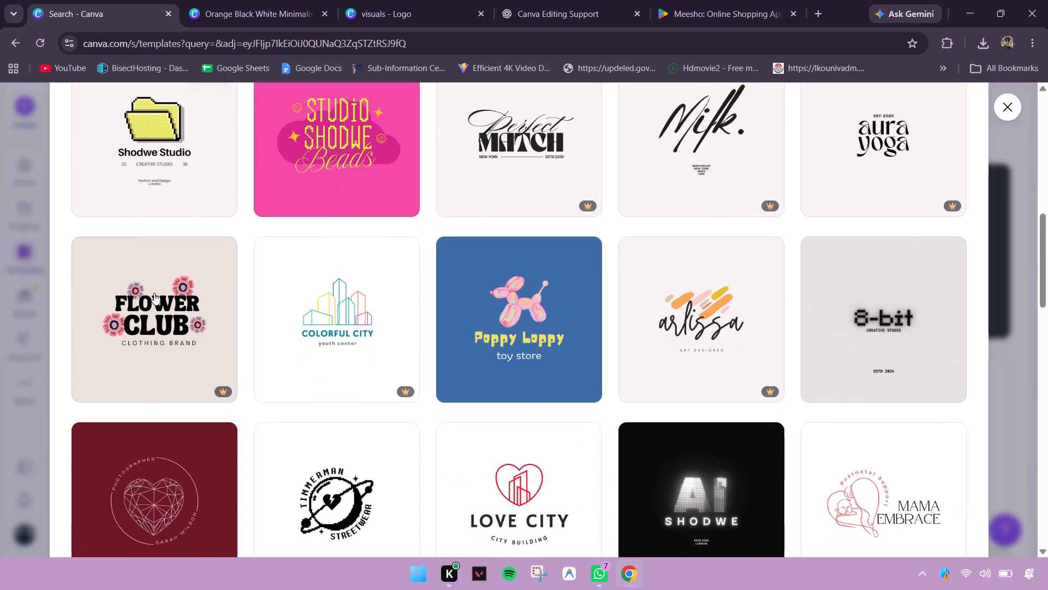
scroll(154, 293, down, 3)
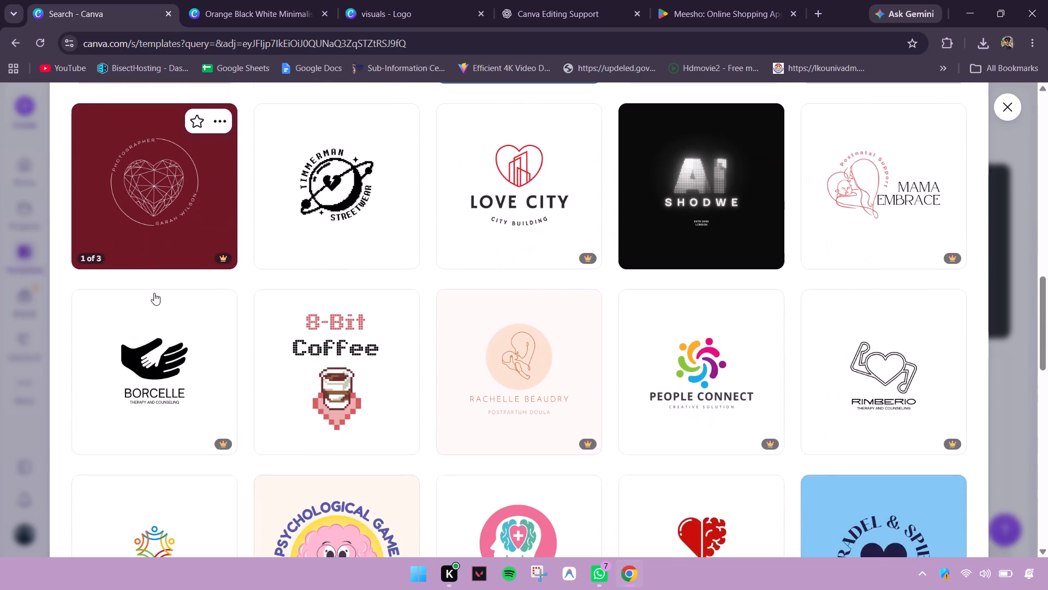
scroll(154, 293, down, 5)
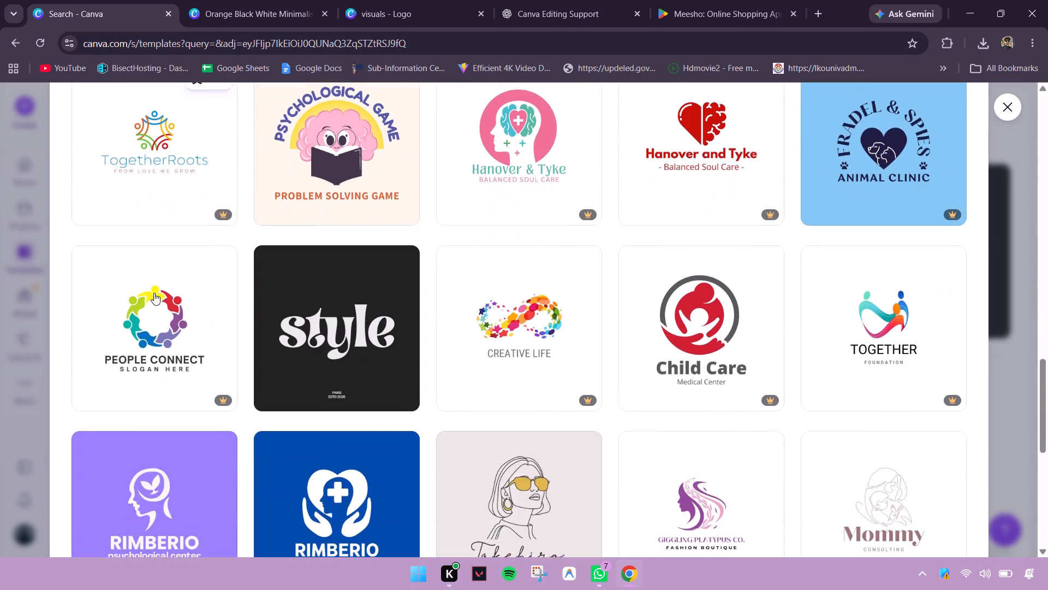
scroll(154, 293, down, 5)
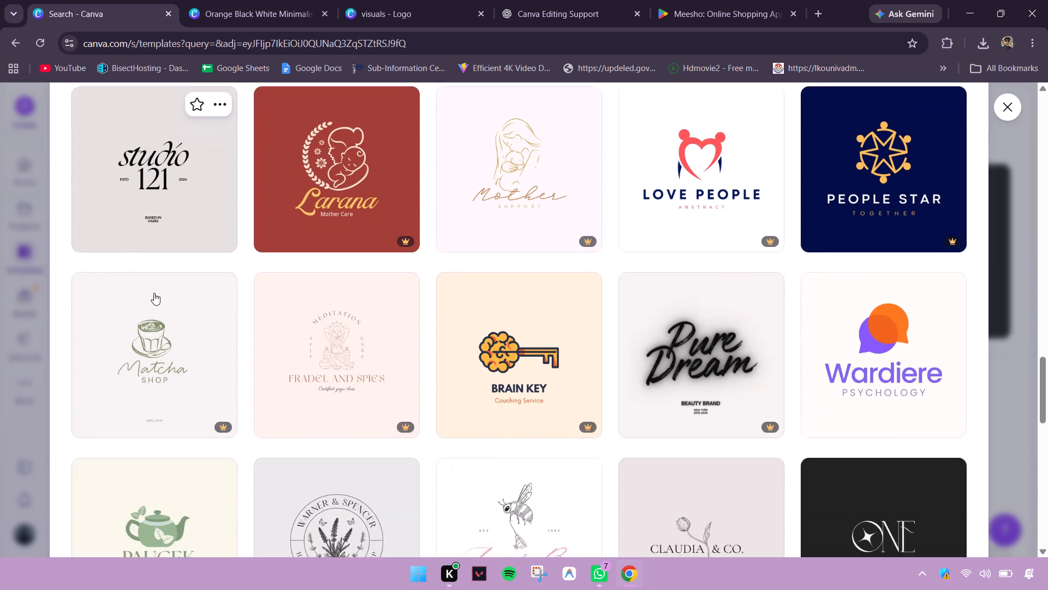
scroll(154, 293, down, 5)
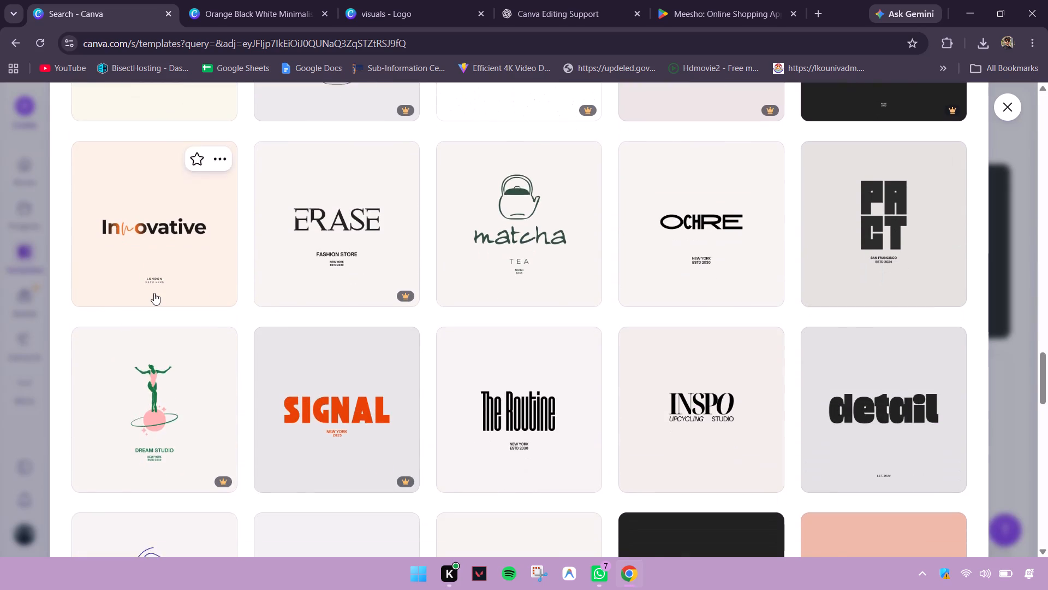
scroll(154, 293, down, 5)
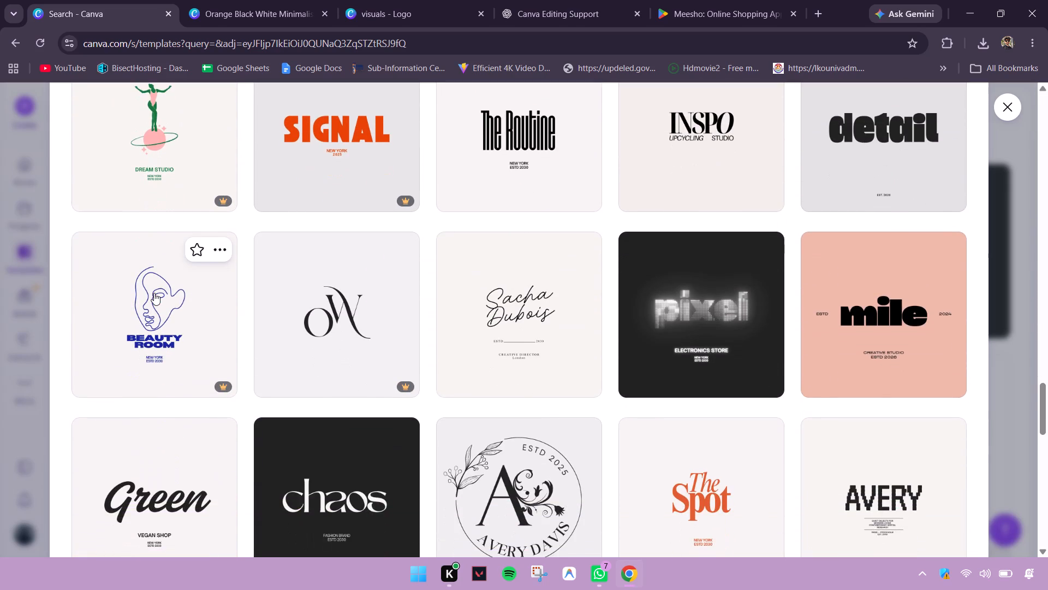
scroll(154, 293, down, 3)
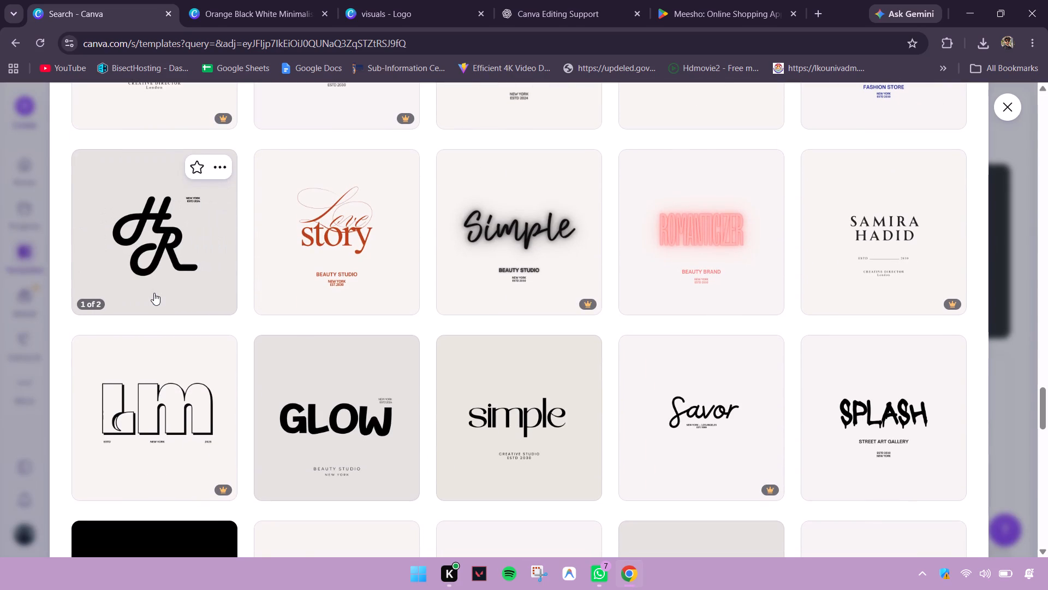
scroll(154, 293, down, 2)
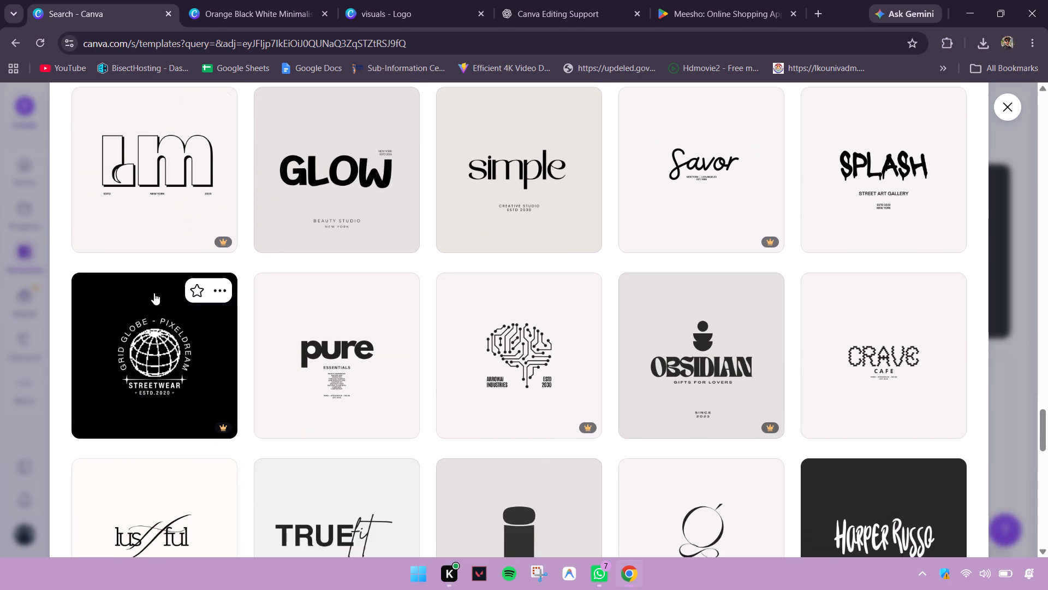
scroll(154, 293, down, 4)
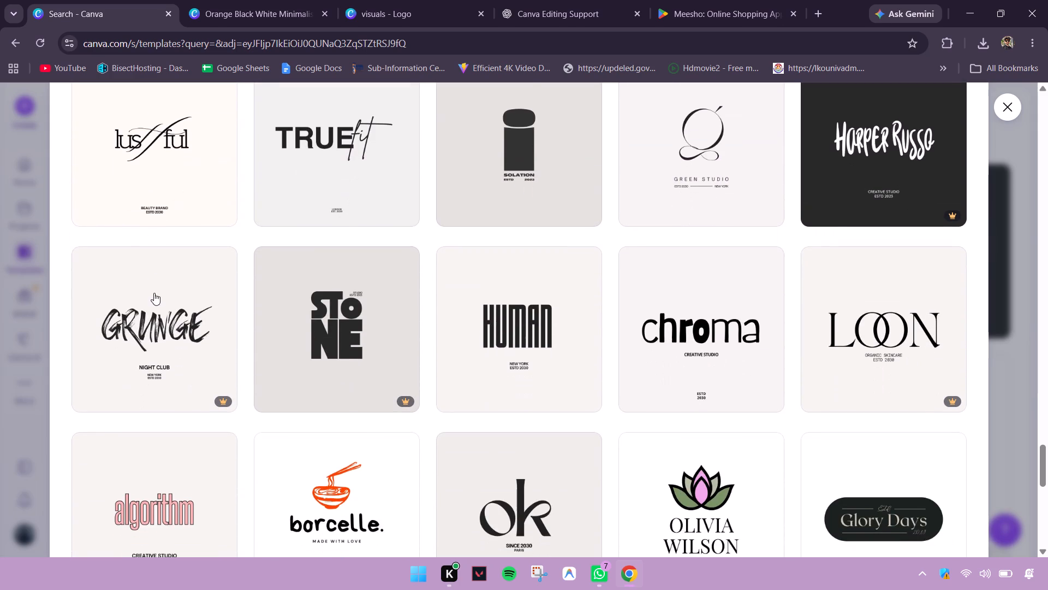
scroll(154, 293, down, 4)
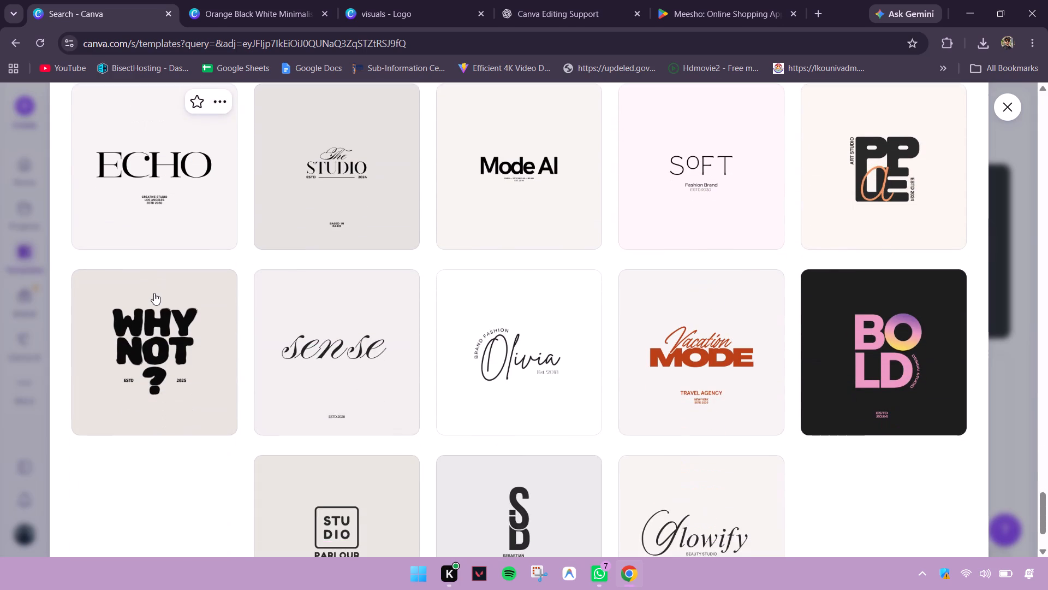
scroll(154, 293, down, 2)
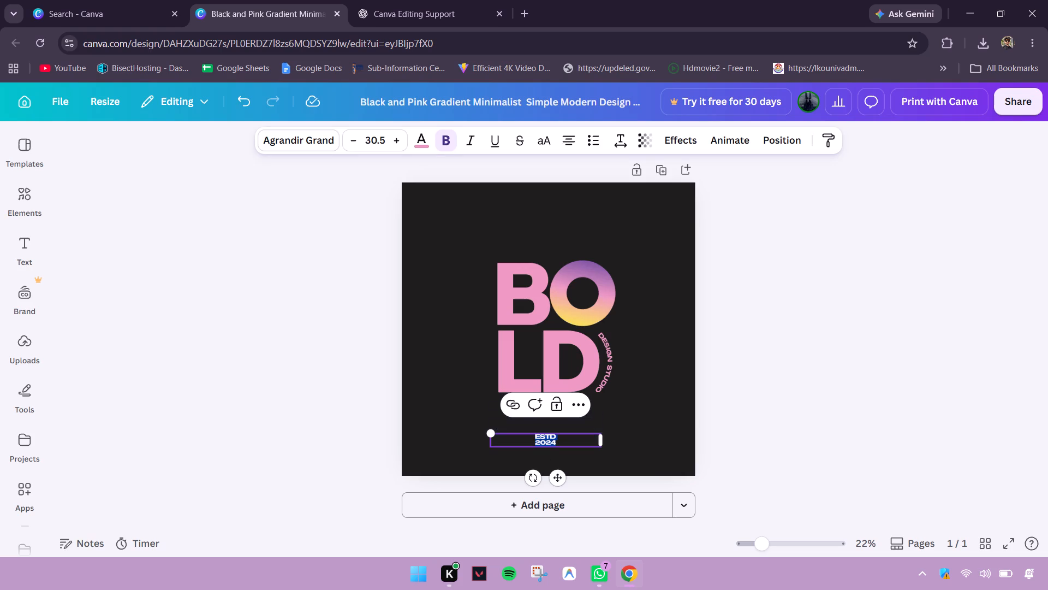
click(559, 444)
key(BackSpace)
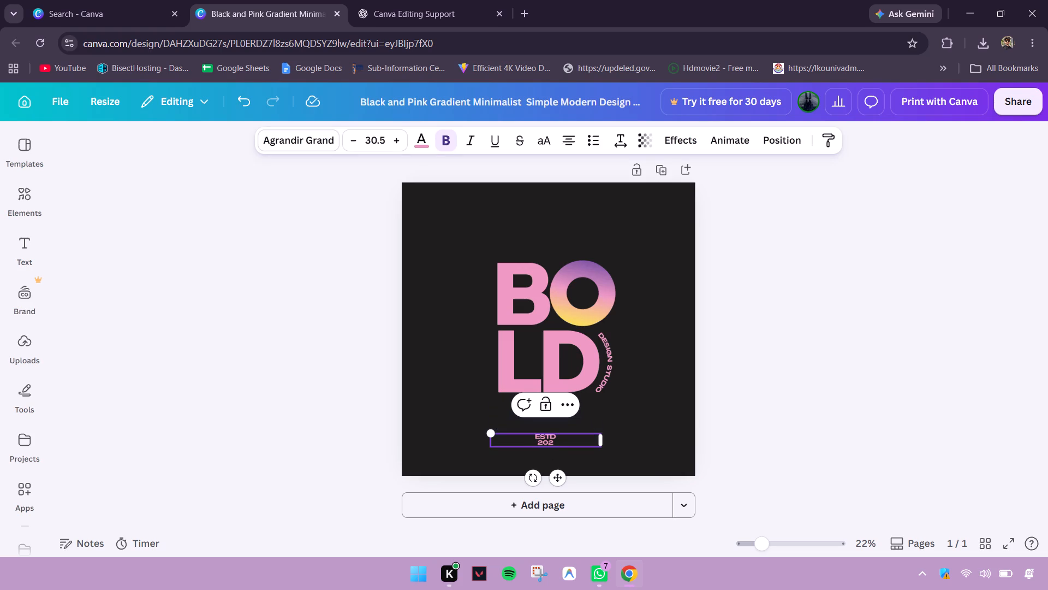
key(6)
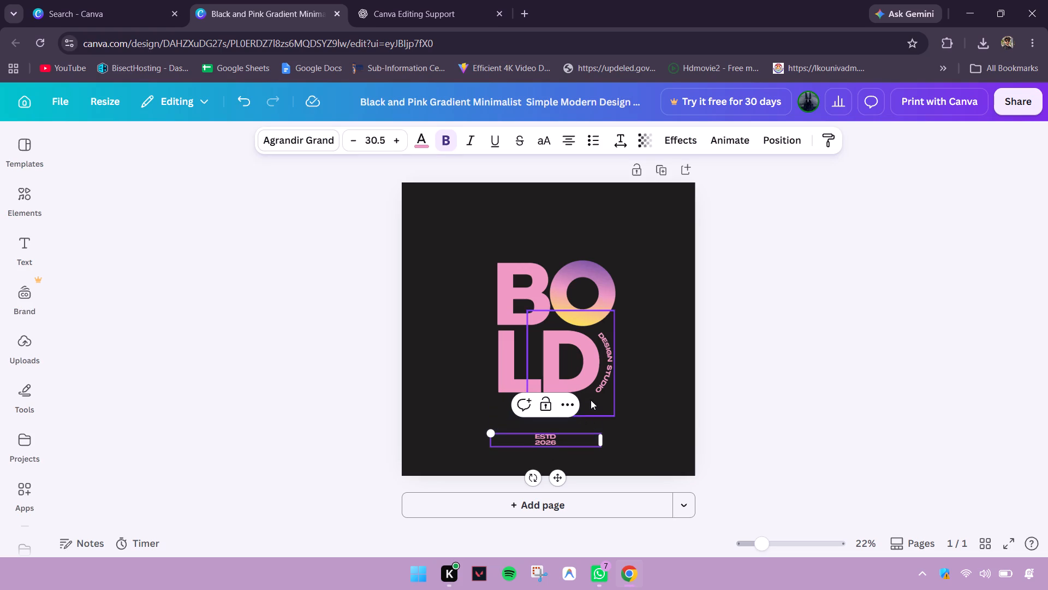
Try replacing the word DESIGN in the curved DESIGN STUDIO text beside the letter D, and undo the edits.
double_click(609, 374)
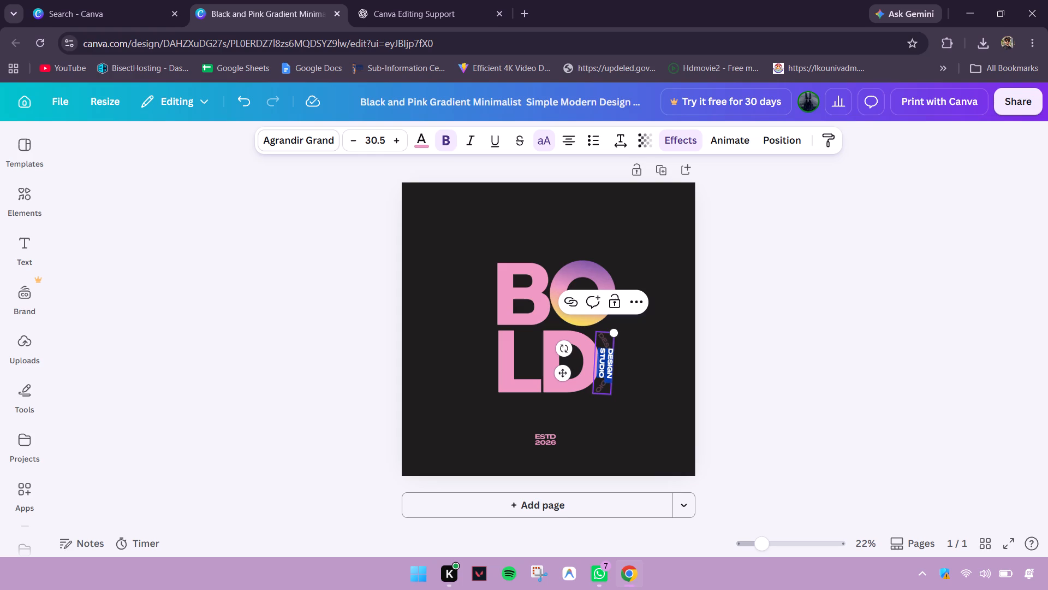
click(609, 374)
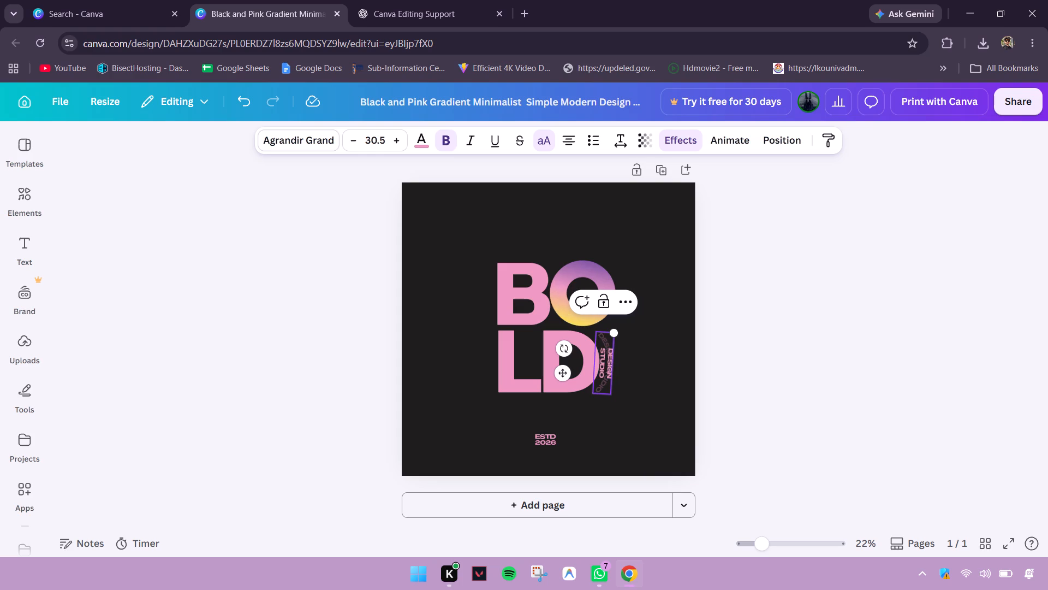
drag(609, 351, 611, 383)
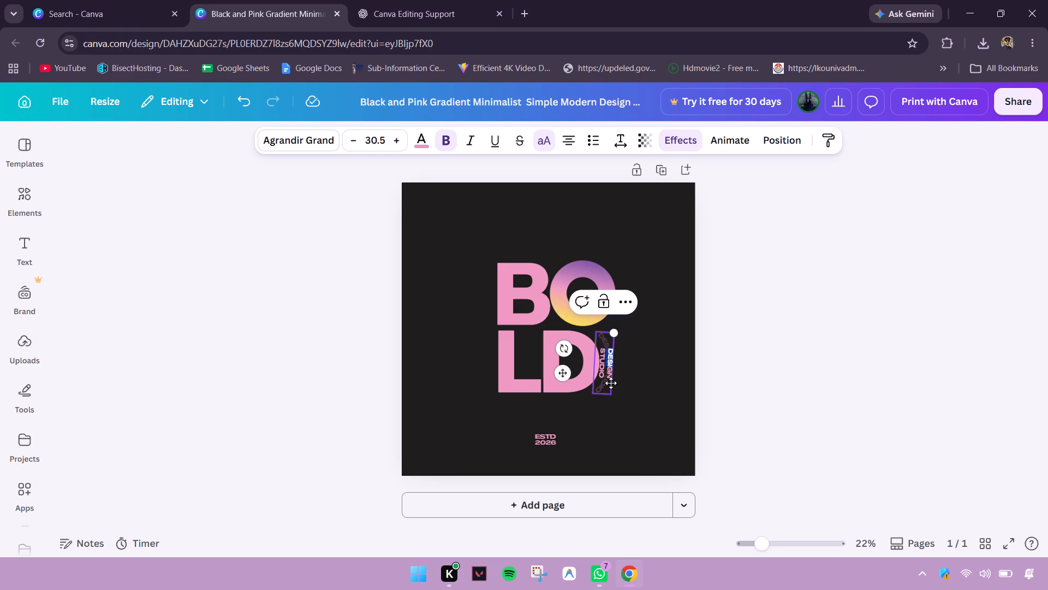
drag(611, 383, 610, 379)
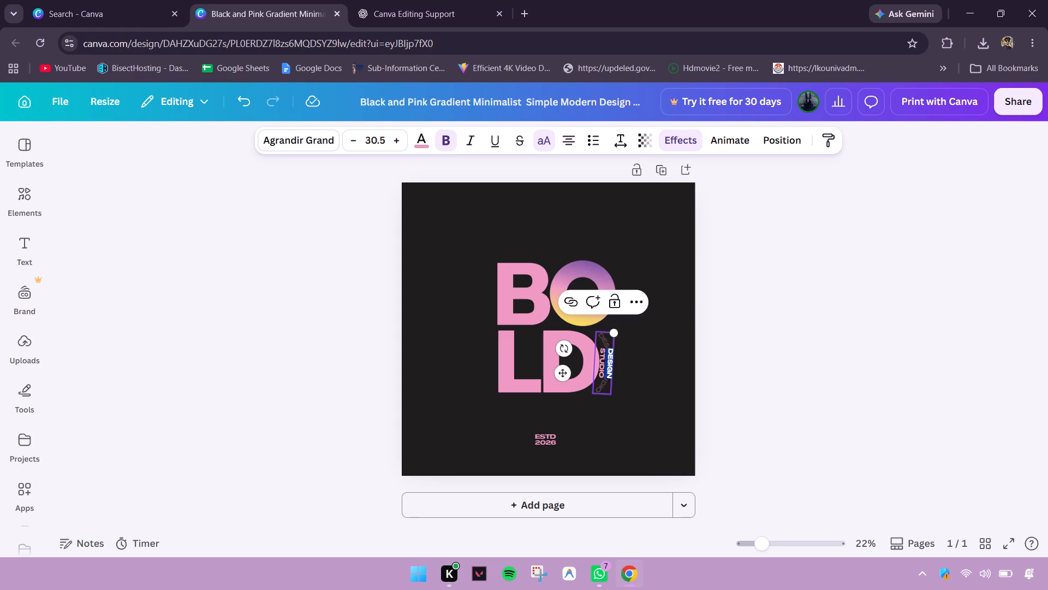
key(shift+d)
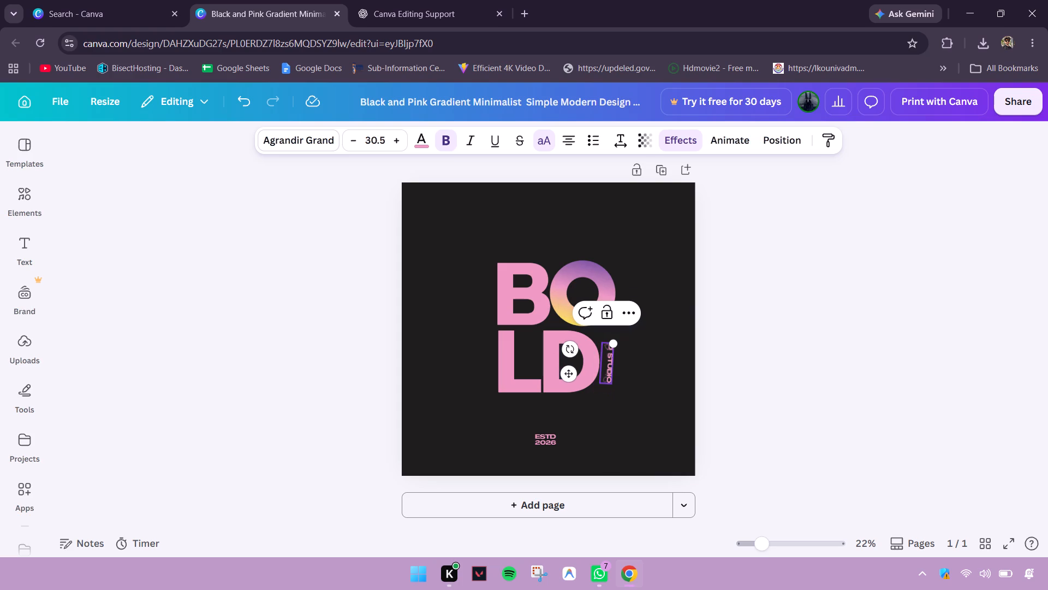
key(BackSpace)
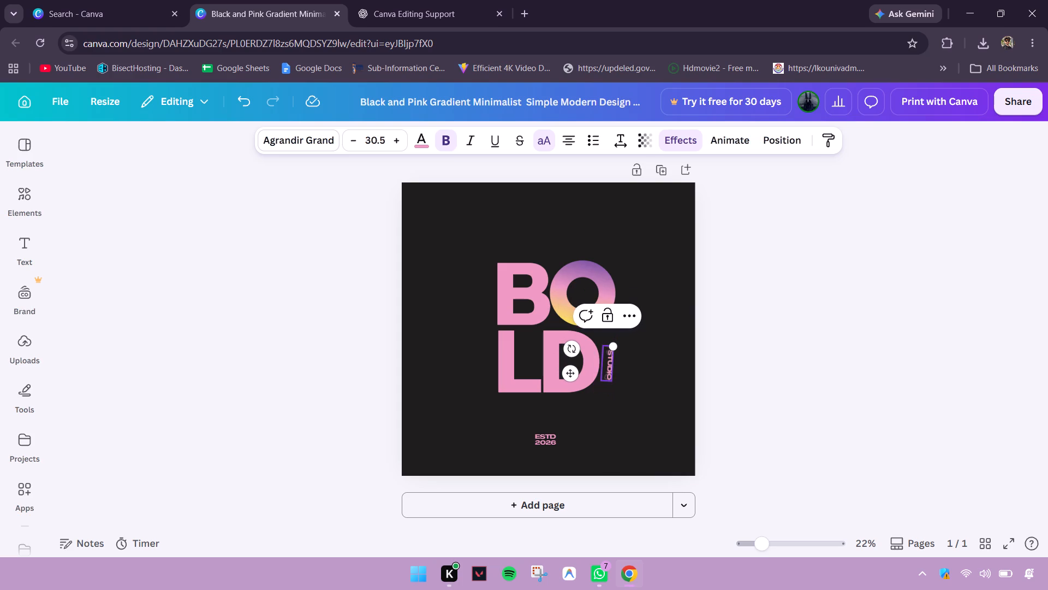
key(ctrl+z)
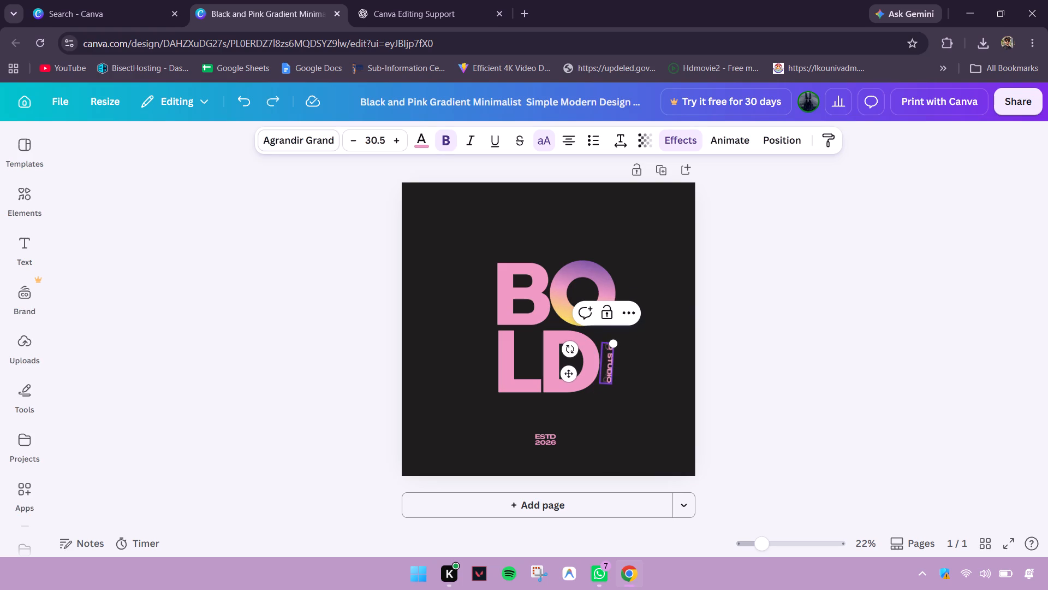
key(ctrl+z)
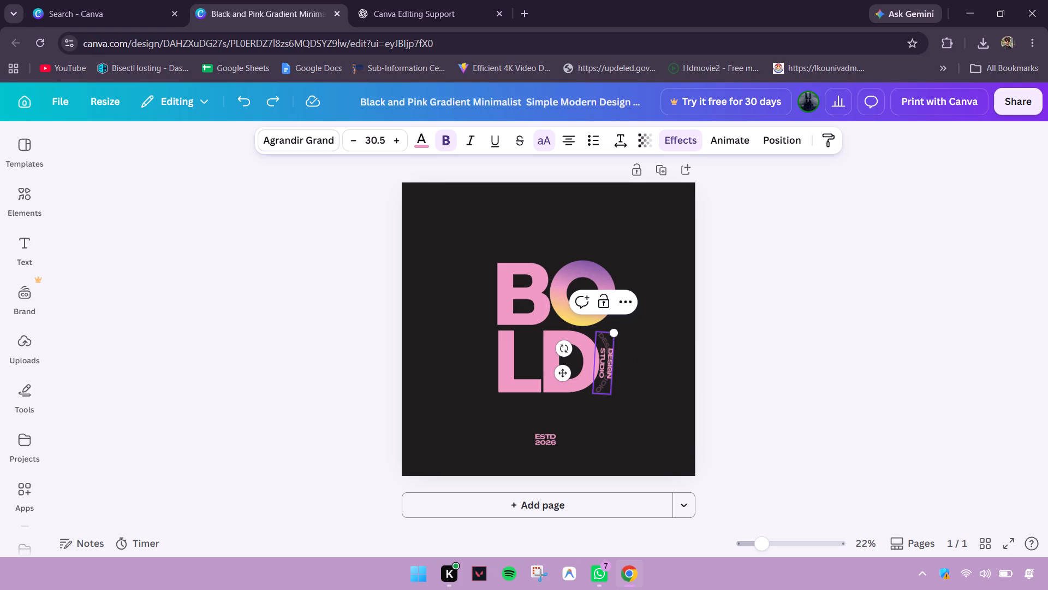
Replace the word DESIGN with DIGITAL in the curved DESIGN STUDIO text beside the letter D.
drag(610, 348, 611, 376)
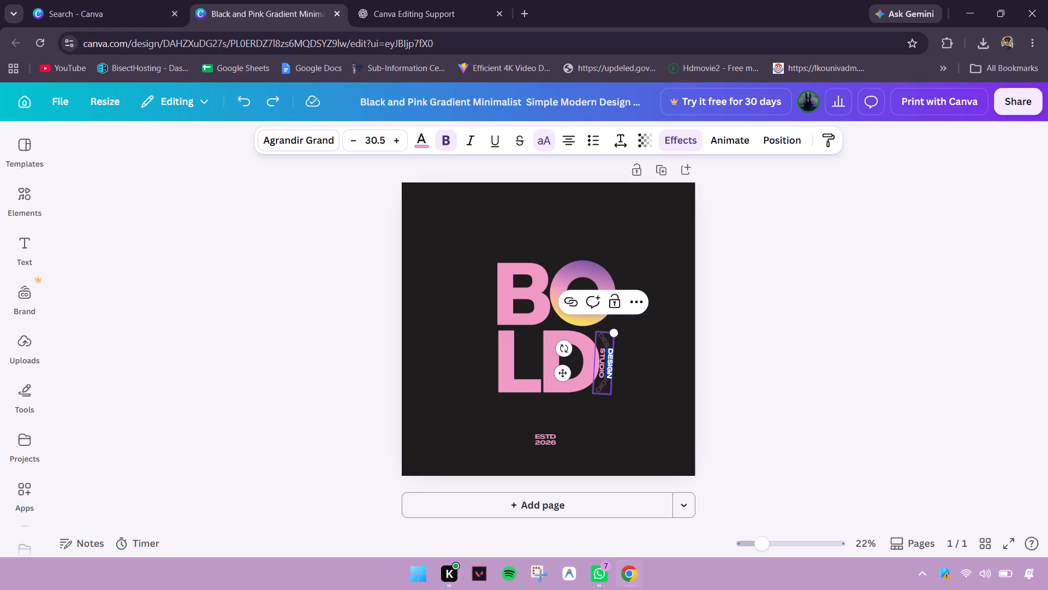
text(digital)
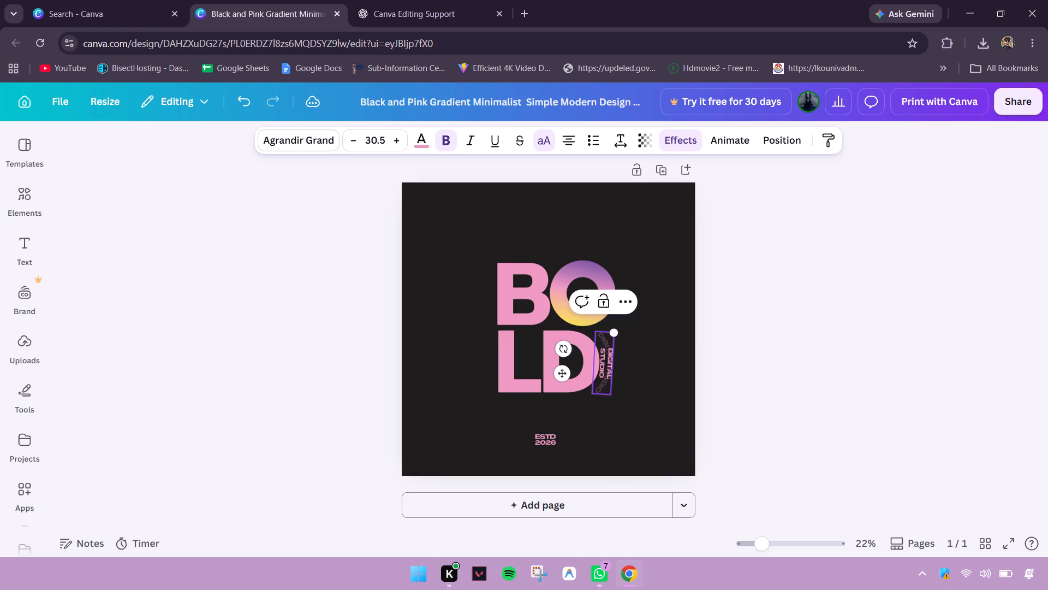
click(638, 357)
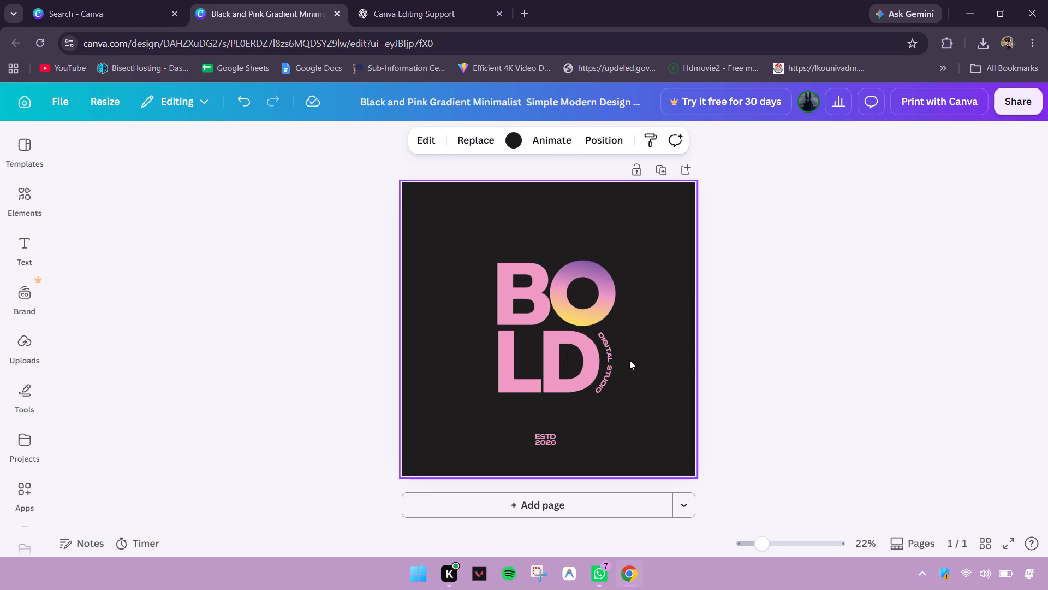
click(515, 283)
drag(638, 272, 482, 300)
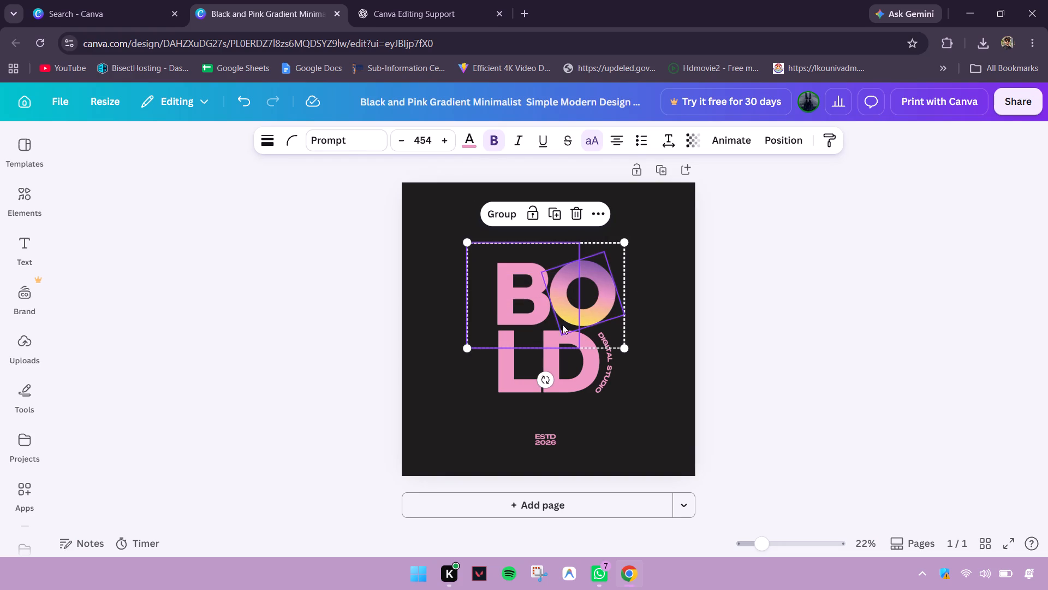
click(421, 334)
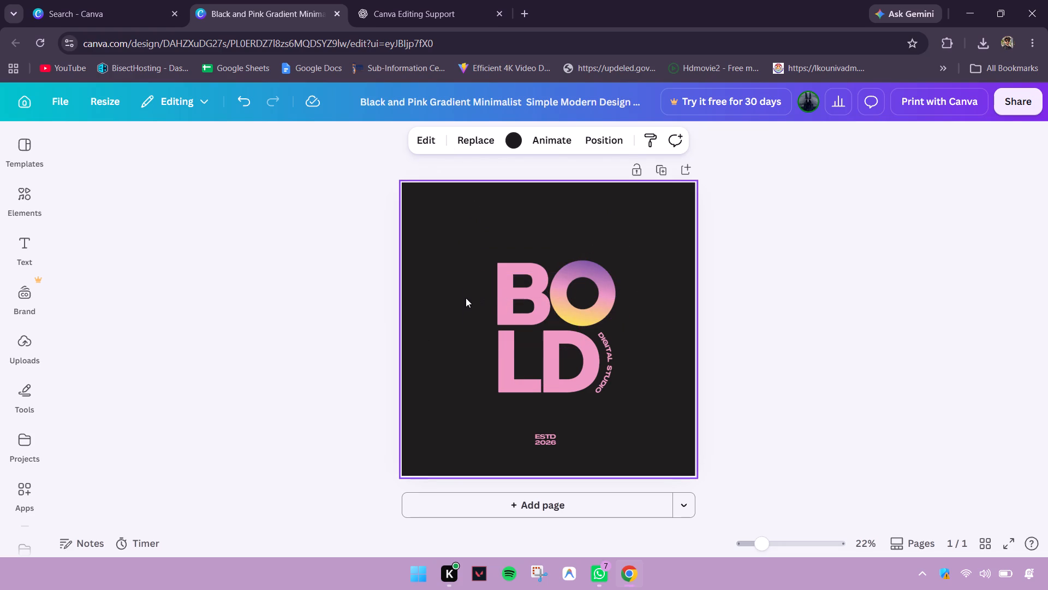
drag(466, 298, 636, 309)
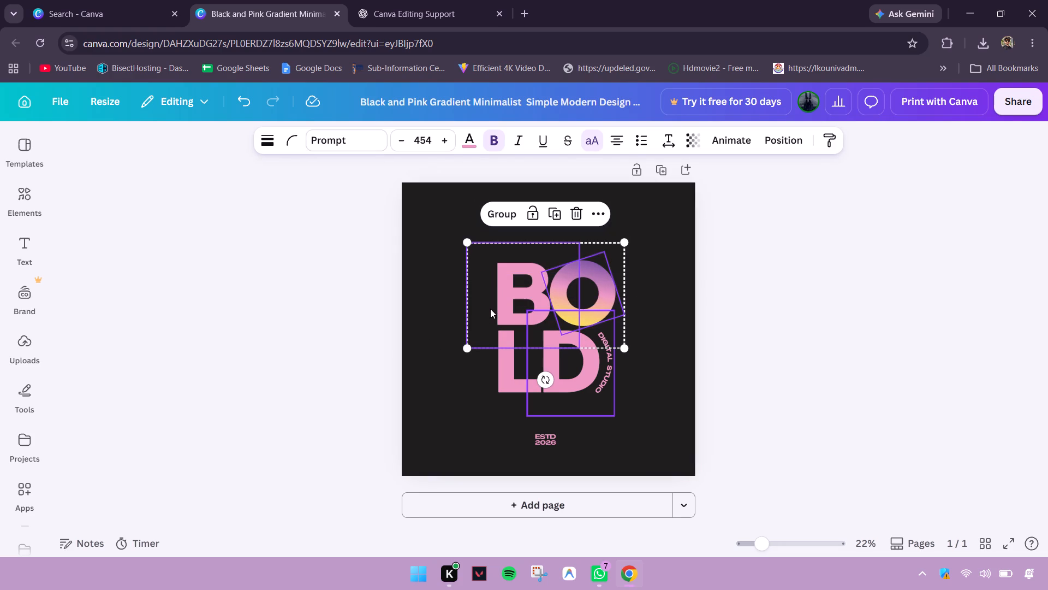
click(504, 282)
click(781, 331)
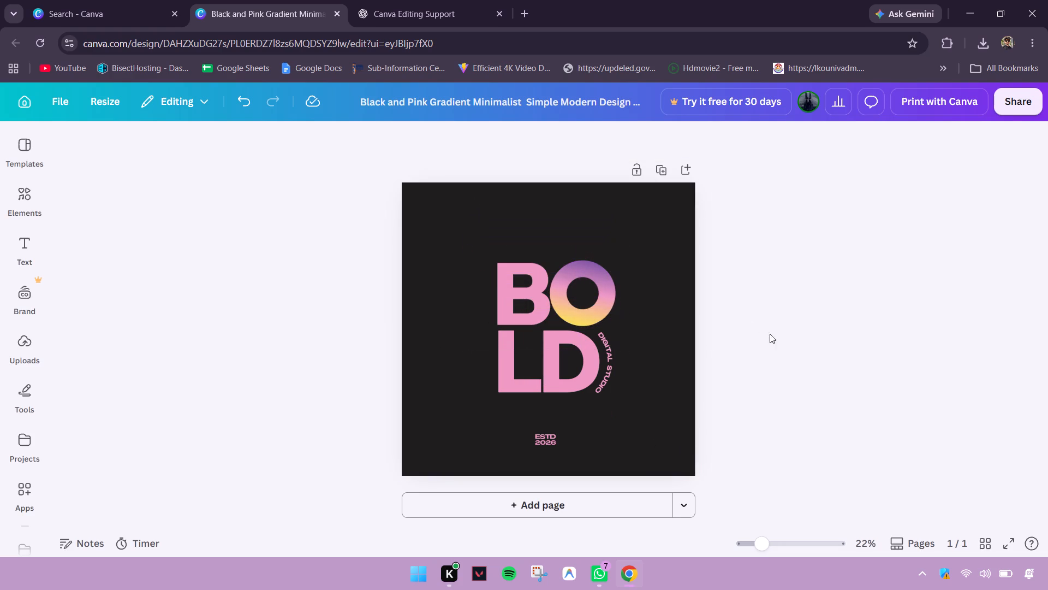
Replace the letter B of the BOLD logo with the letter S.
click(507, 299)
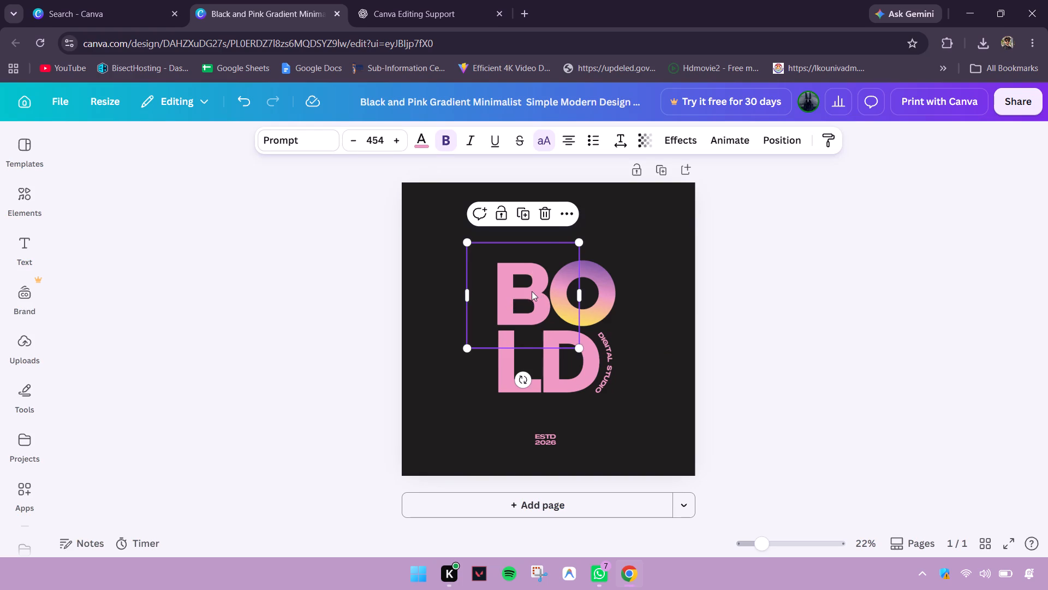
click(532, 291)
key(s)
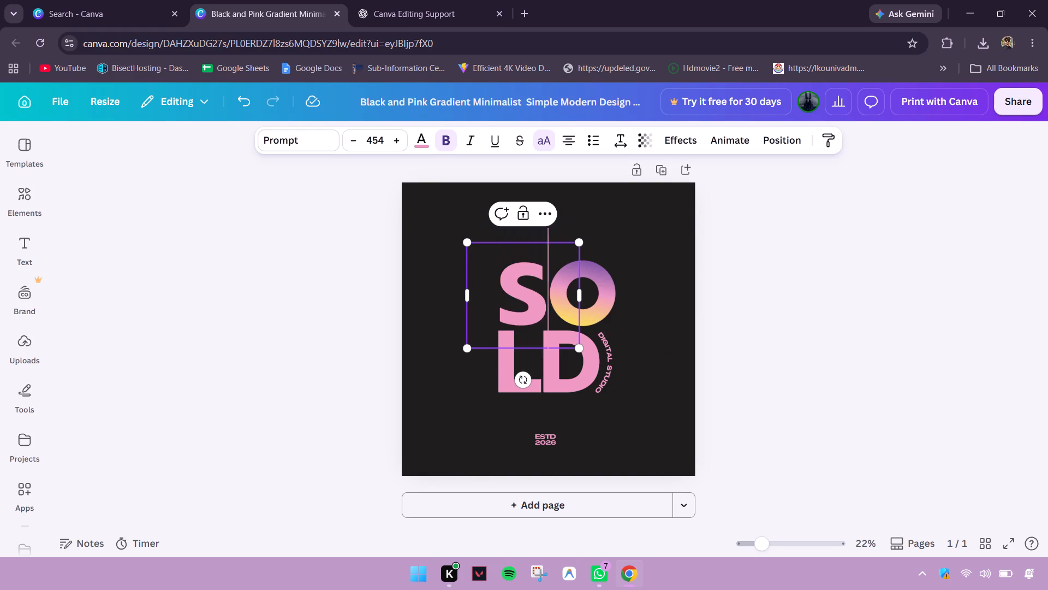
click(602, 279)
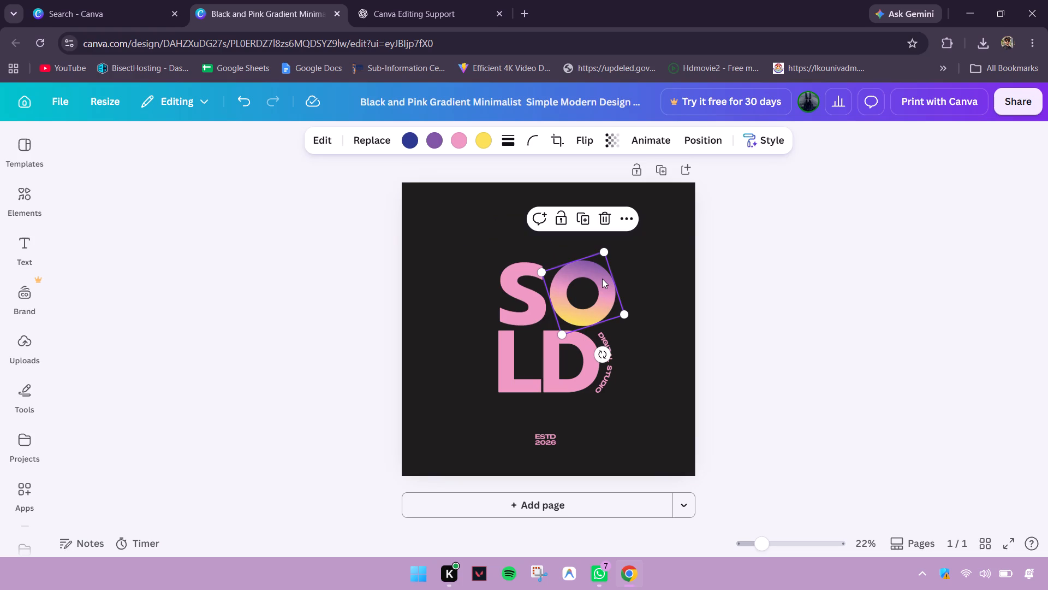
click(800, 406)
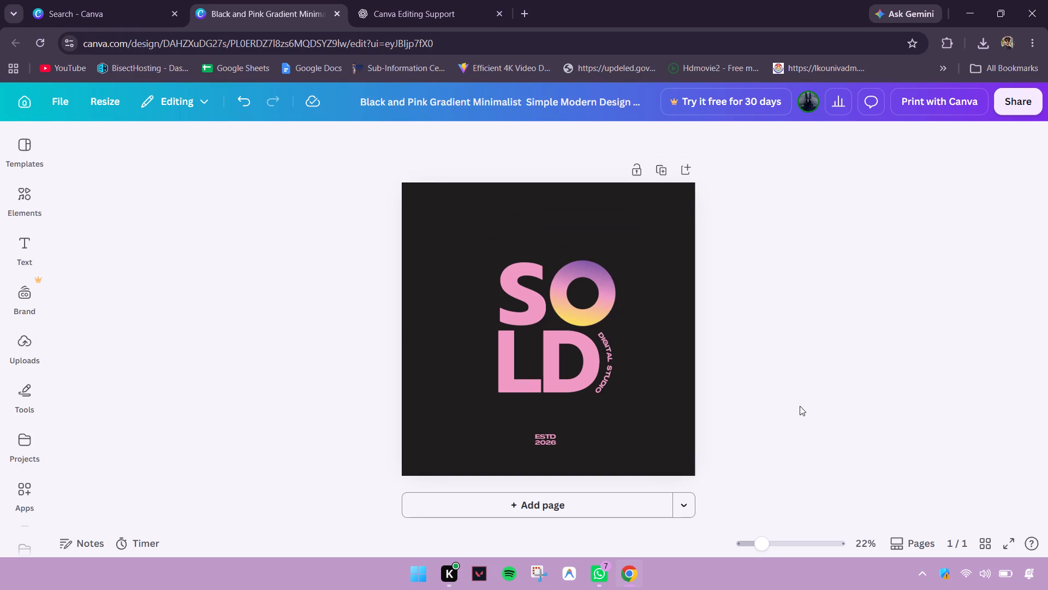
Select all the logo letters, the curved text and the ESTD text together and apply the Tumble animation.
drag(666, 492, 601, 449)
drag(601, 449, 504, 211)
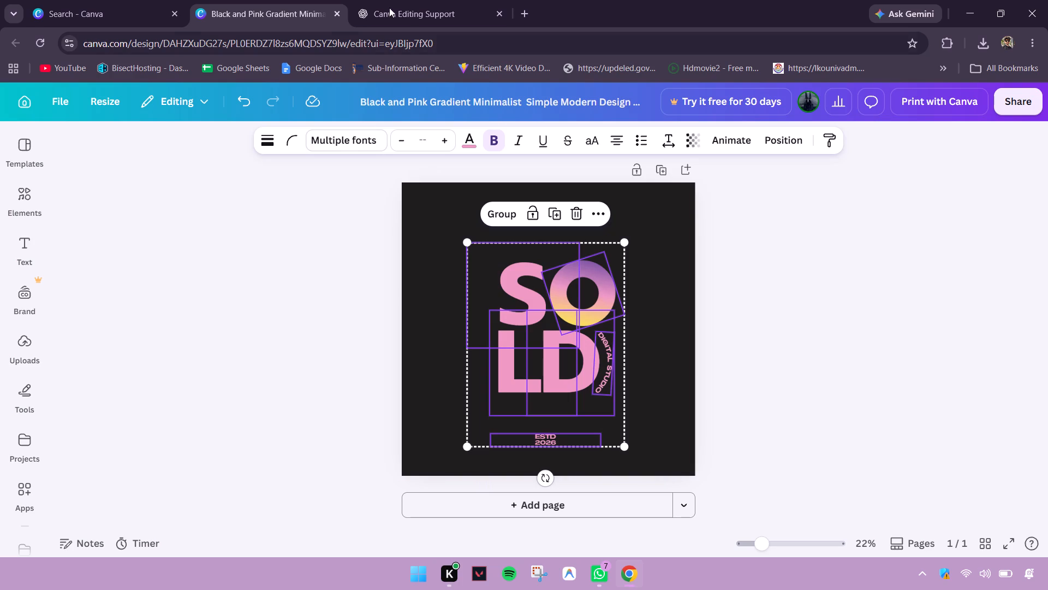
click(720, 143)
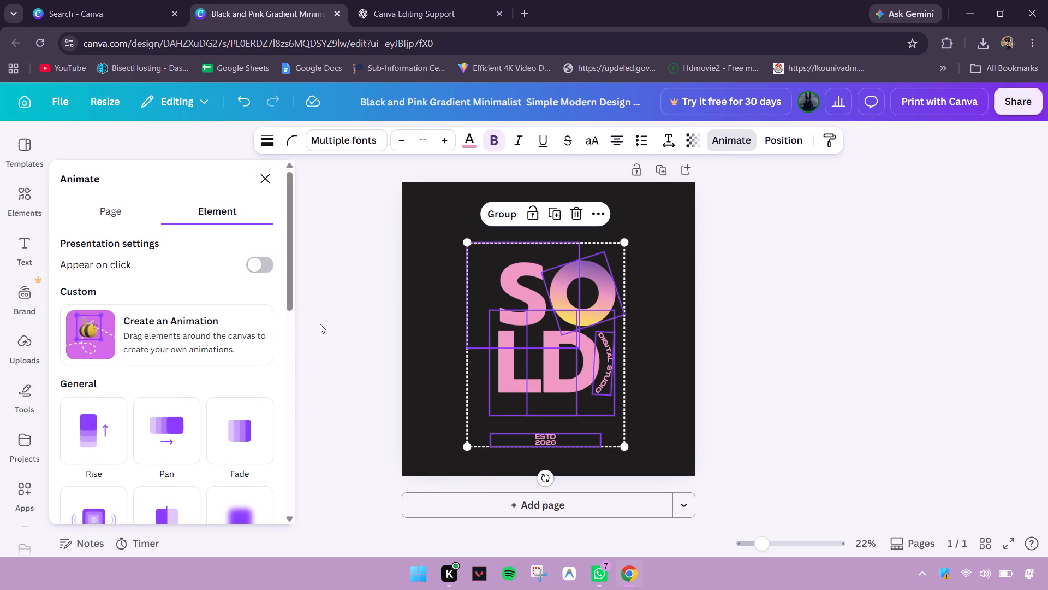
scroll(240, 438, down, 1)
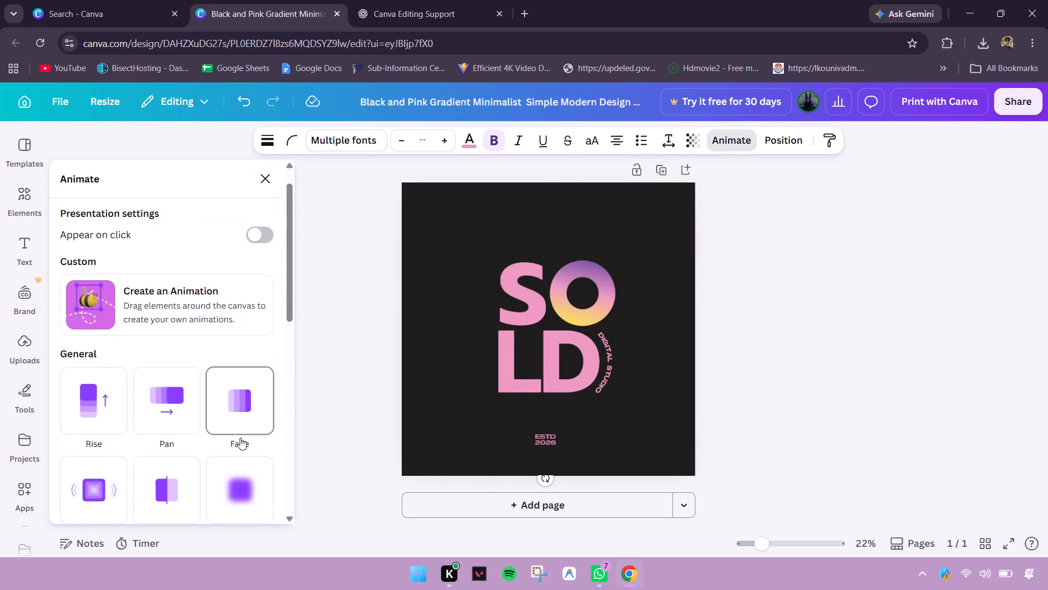
scroll(240, 438, down, 3)
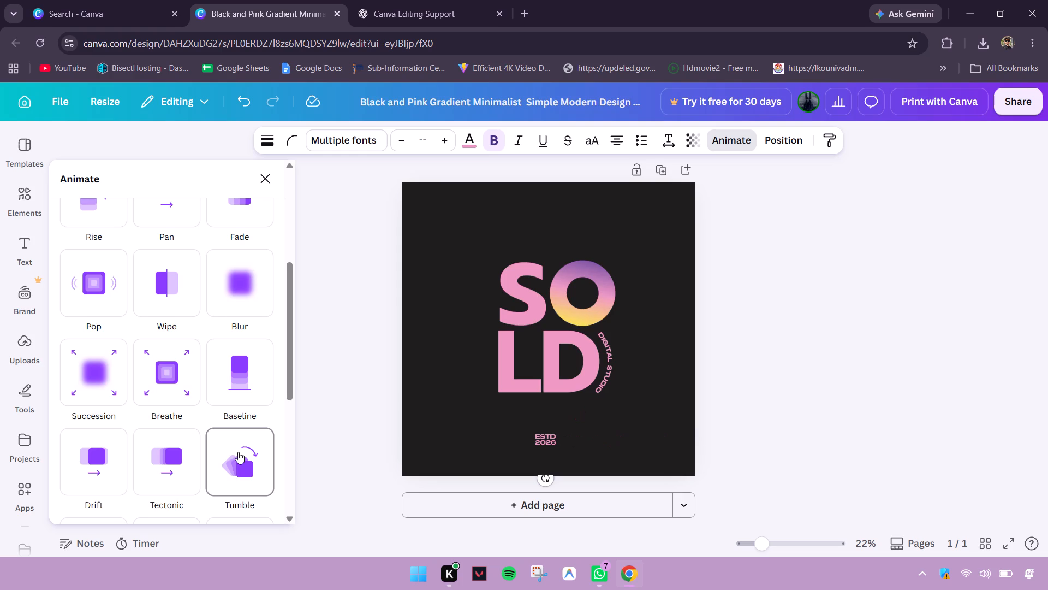
click(238, 452)
Look through the Tumble settings, the remaining general animations and the add-on effects for the selected logo elements.
scroll(545, 426, down, 3)
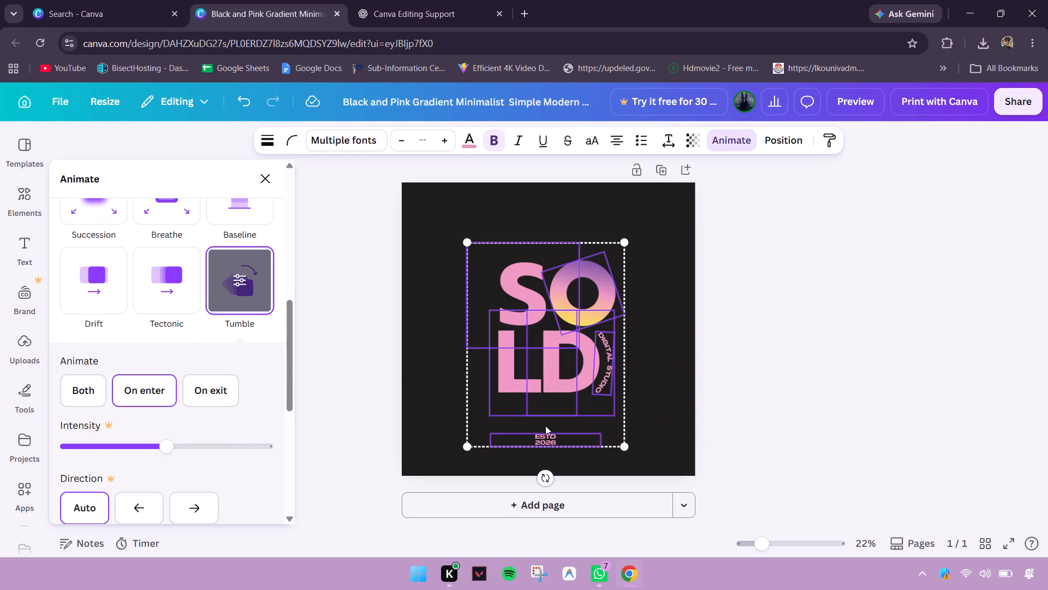
scroll(545, 426, down, 2)
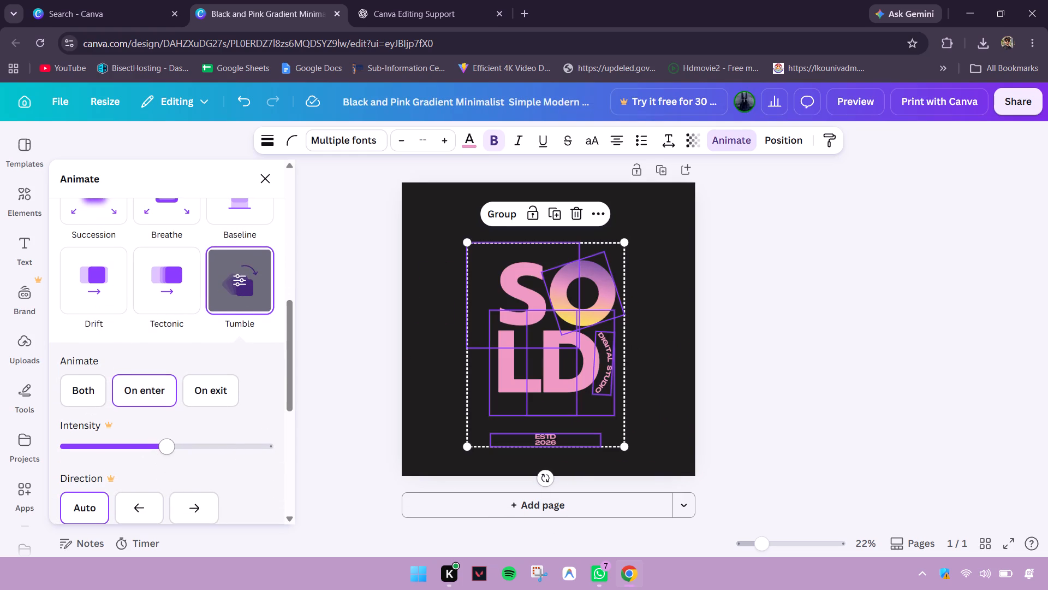
scroll(162, 449, down, 2)
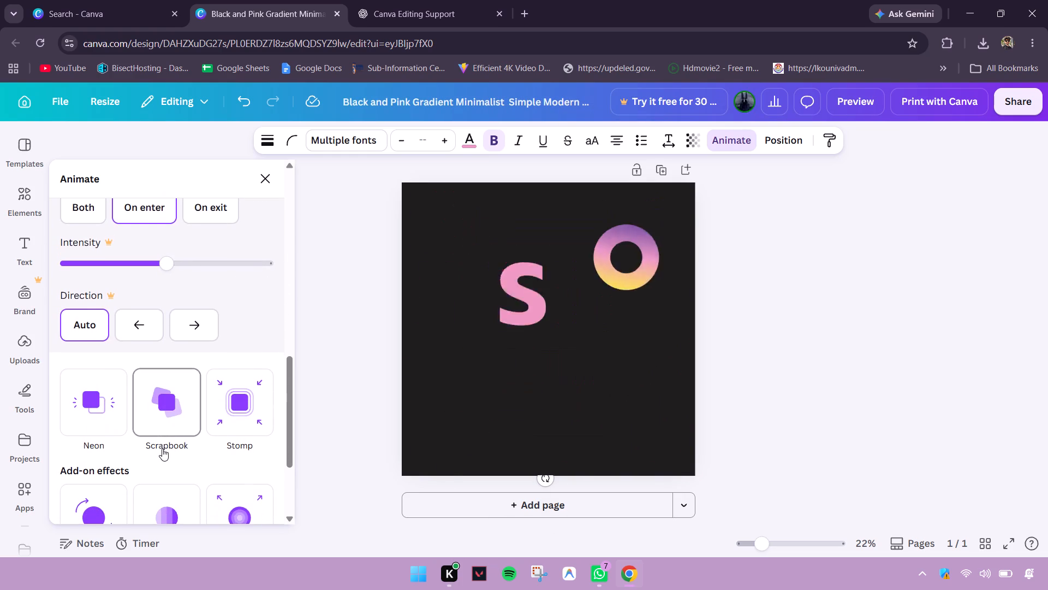
scroll(162, 449, down, 1)
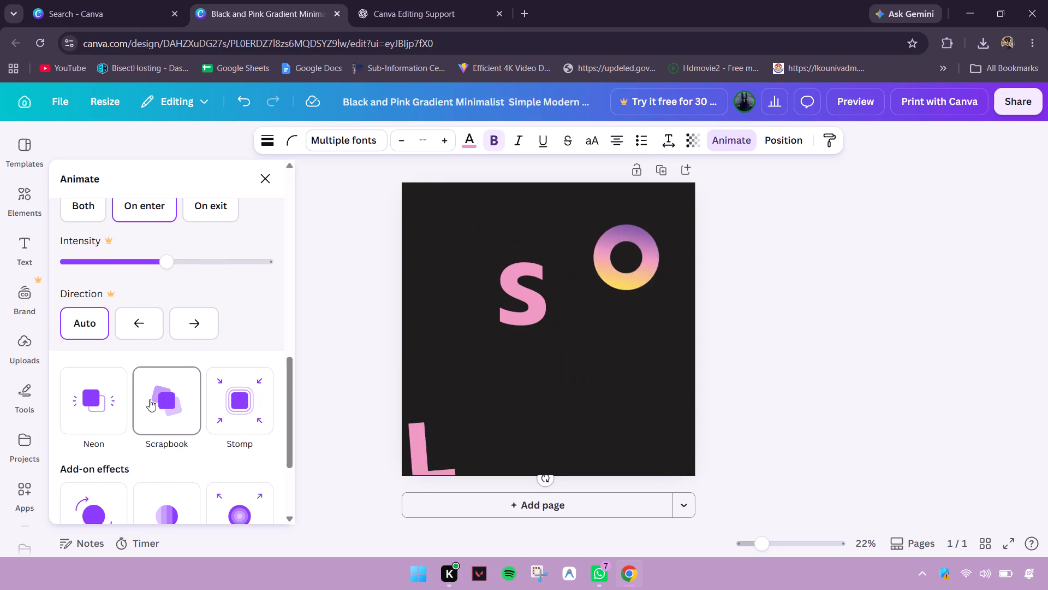
scroll(150, 399, down, 1)
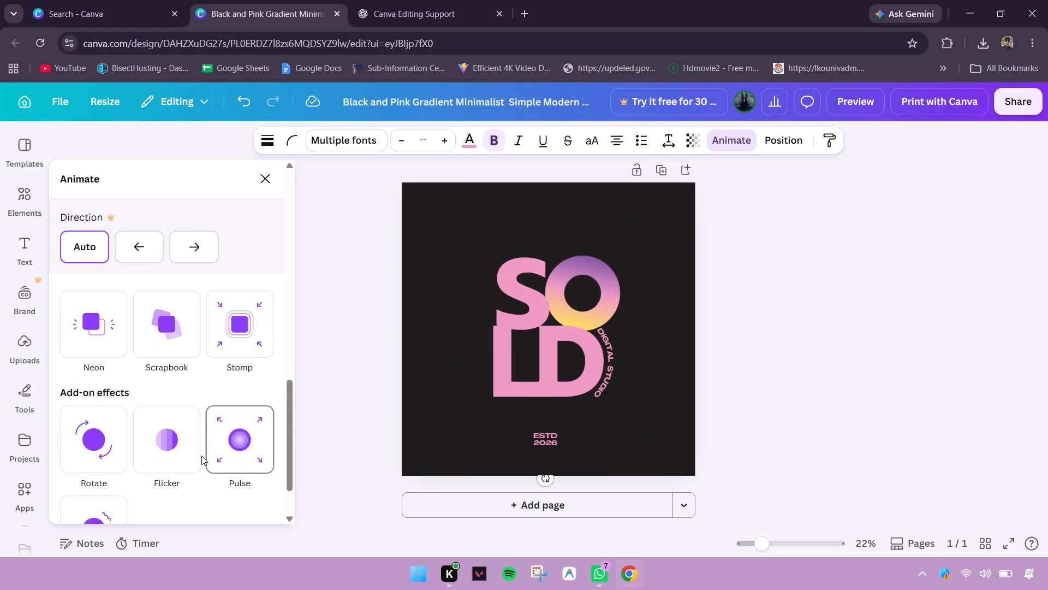
scroll(201, 456, down, 1)
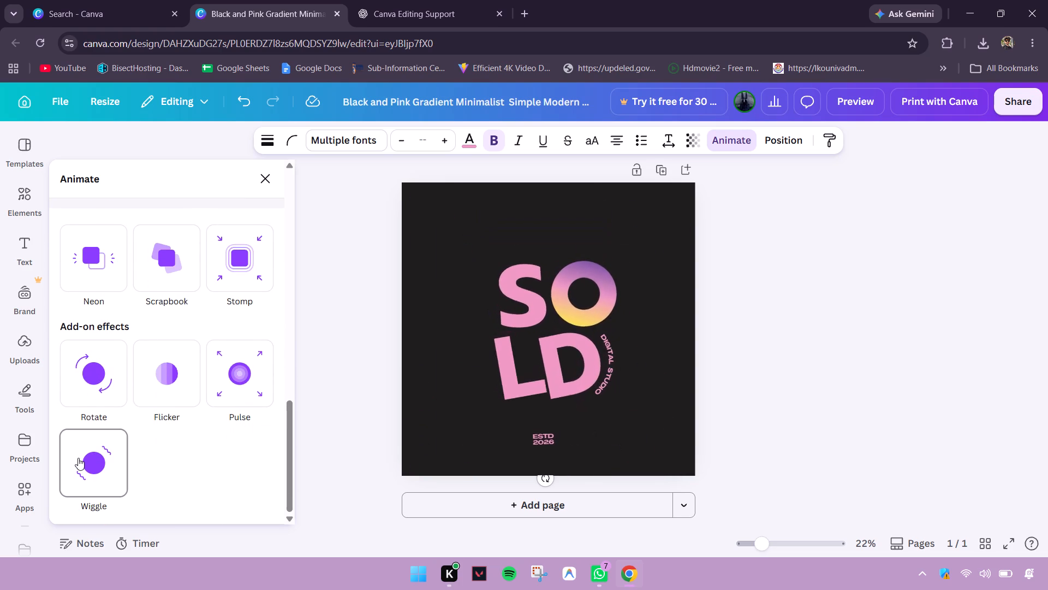
scroll(78, 458, up, 8)
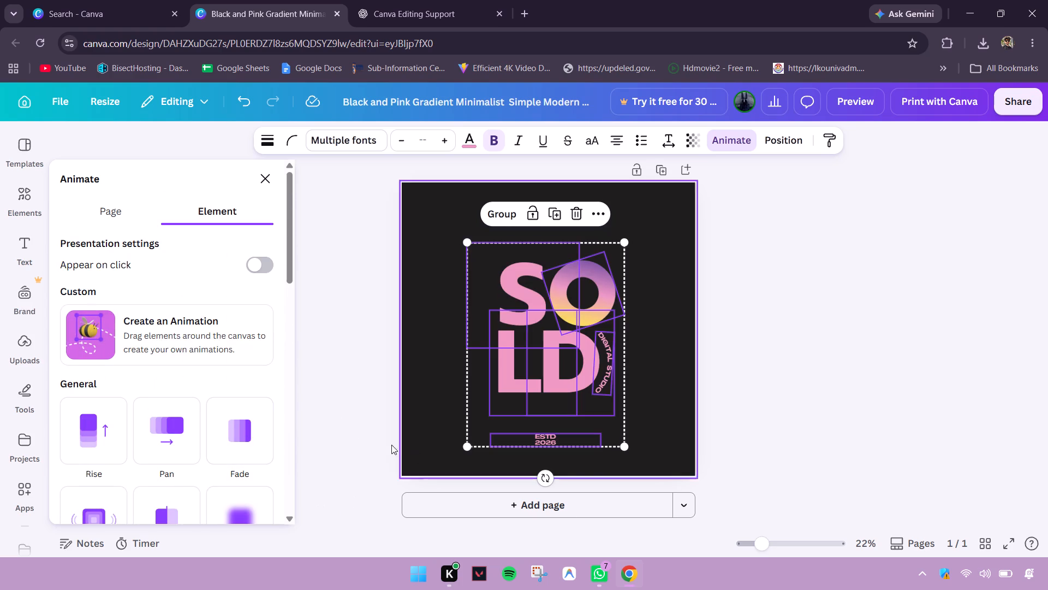
click(332, 374)
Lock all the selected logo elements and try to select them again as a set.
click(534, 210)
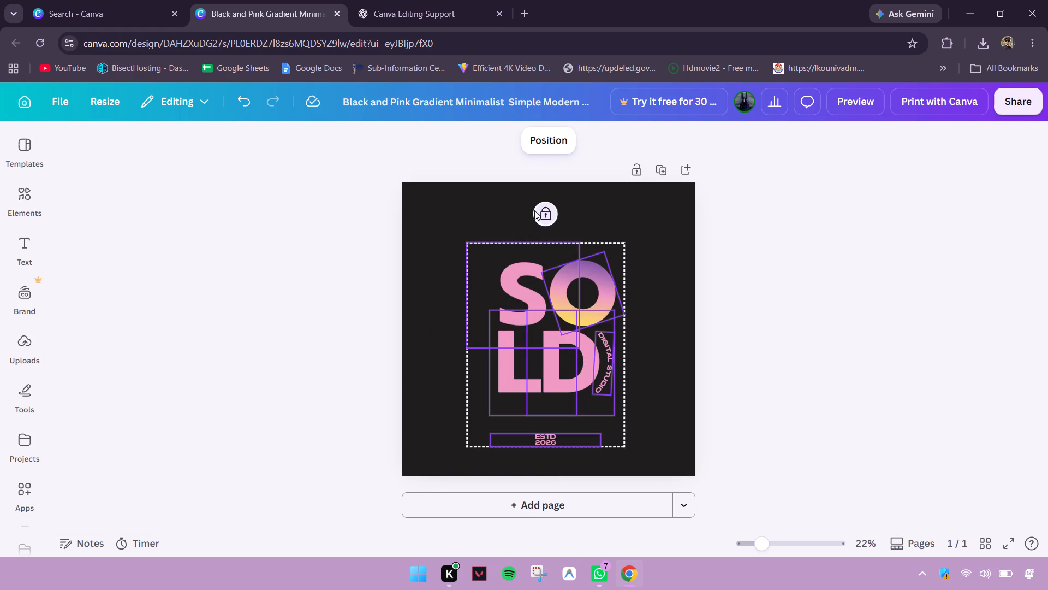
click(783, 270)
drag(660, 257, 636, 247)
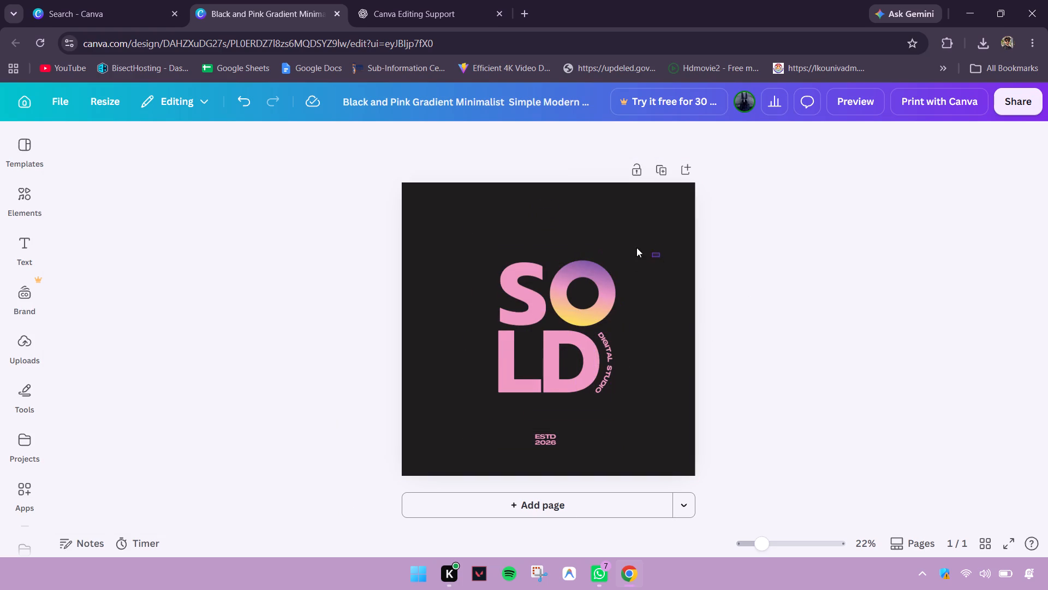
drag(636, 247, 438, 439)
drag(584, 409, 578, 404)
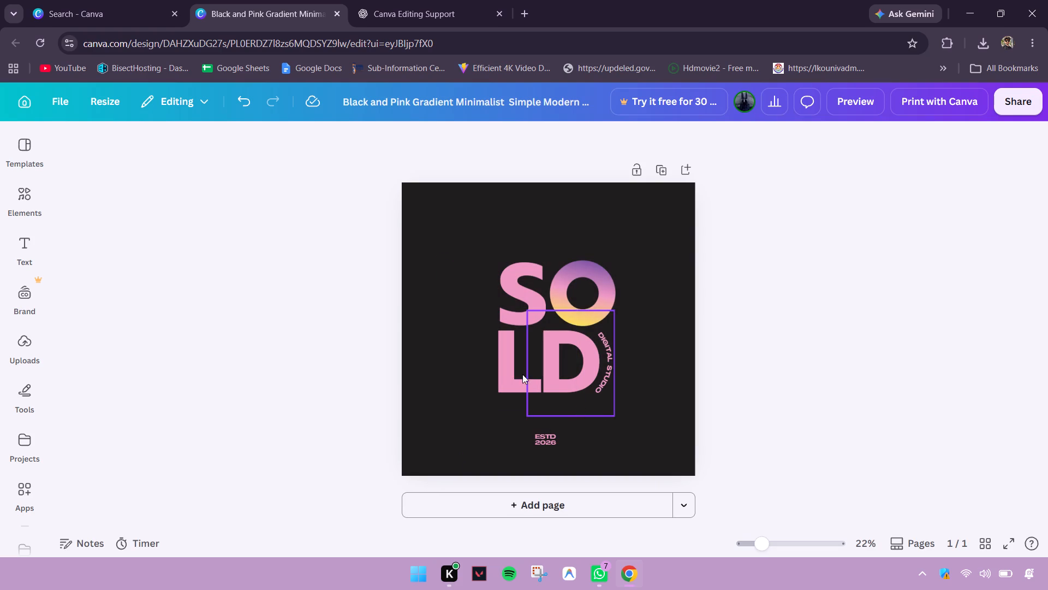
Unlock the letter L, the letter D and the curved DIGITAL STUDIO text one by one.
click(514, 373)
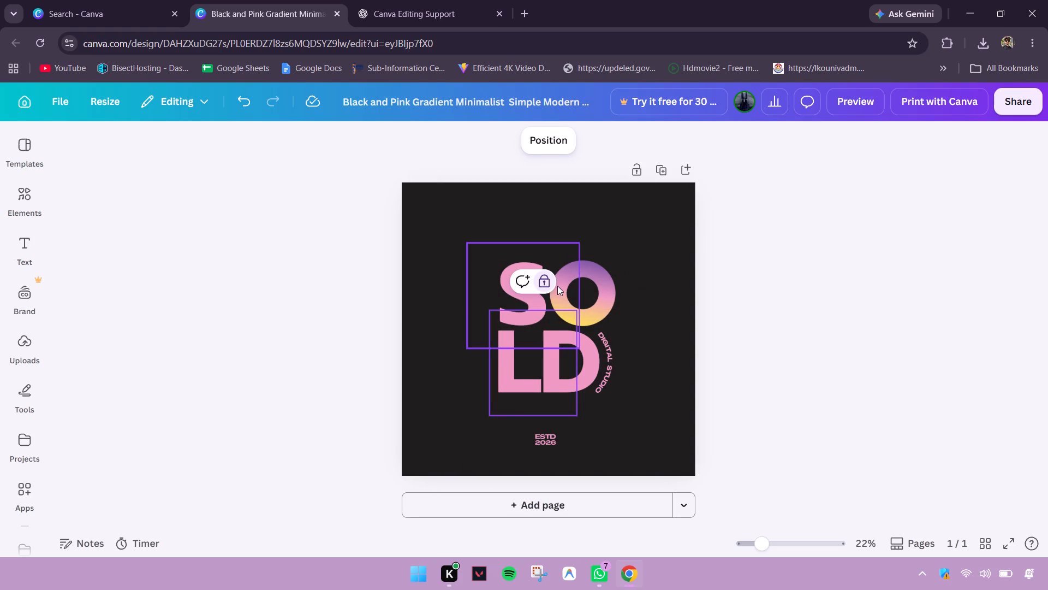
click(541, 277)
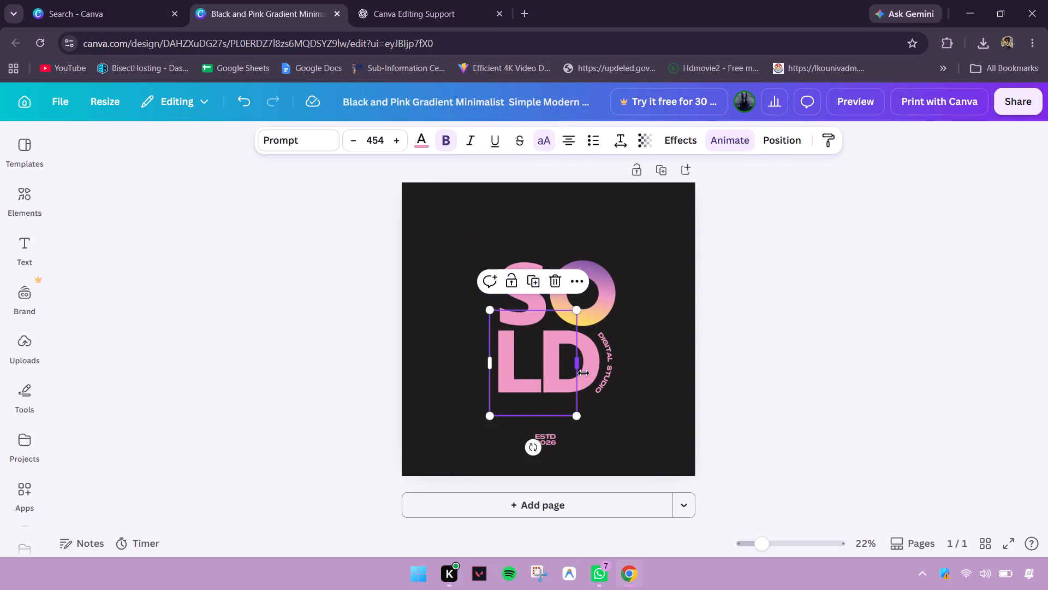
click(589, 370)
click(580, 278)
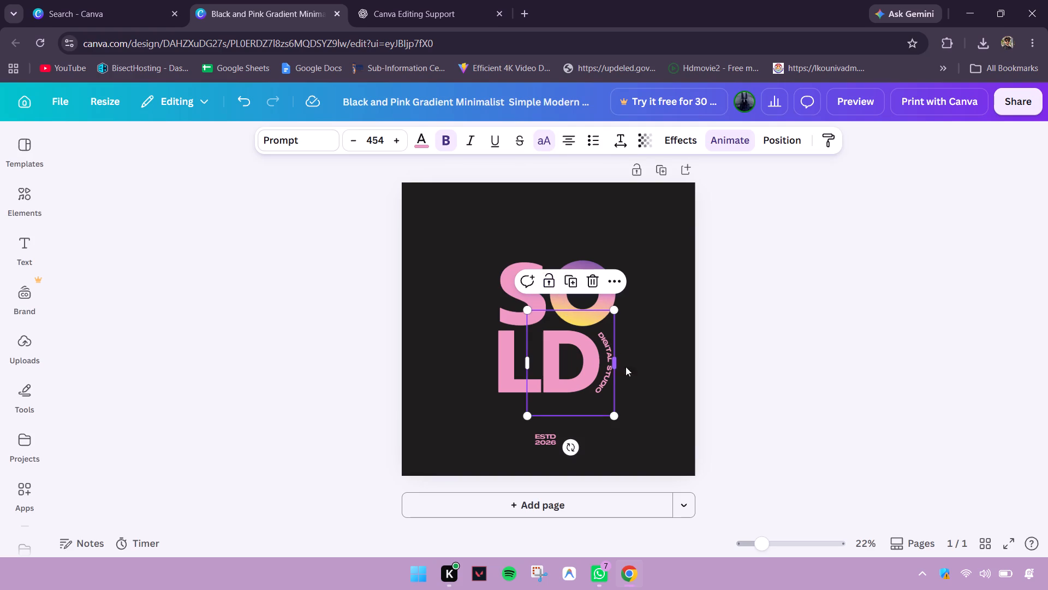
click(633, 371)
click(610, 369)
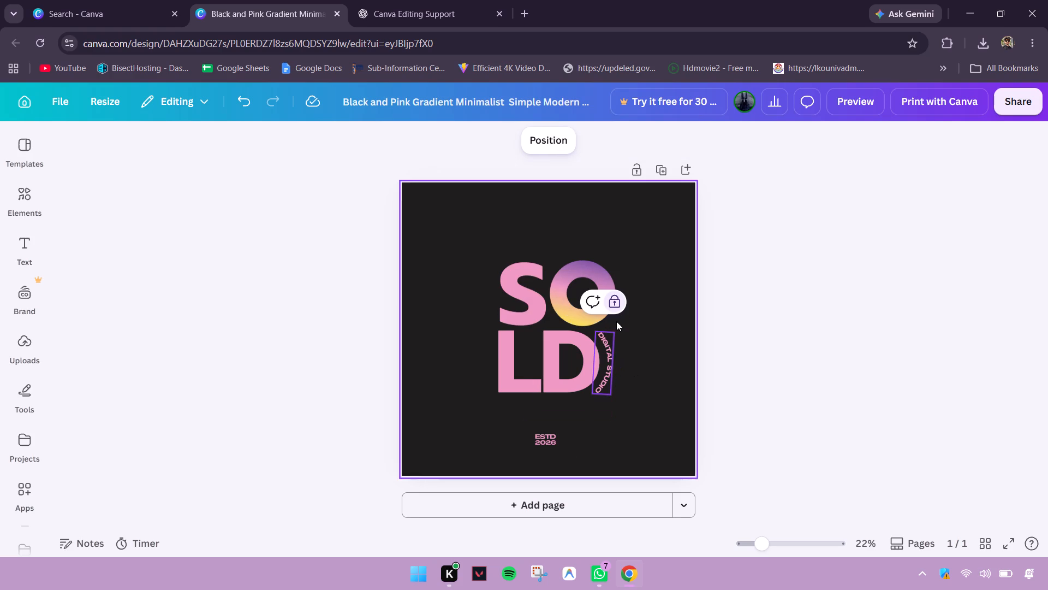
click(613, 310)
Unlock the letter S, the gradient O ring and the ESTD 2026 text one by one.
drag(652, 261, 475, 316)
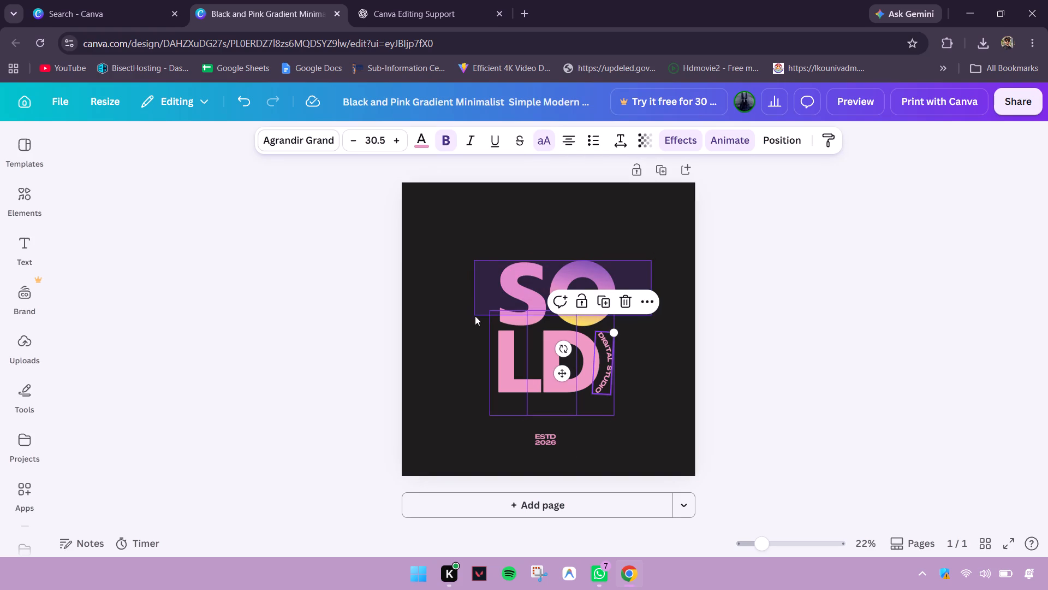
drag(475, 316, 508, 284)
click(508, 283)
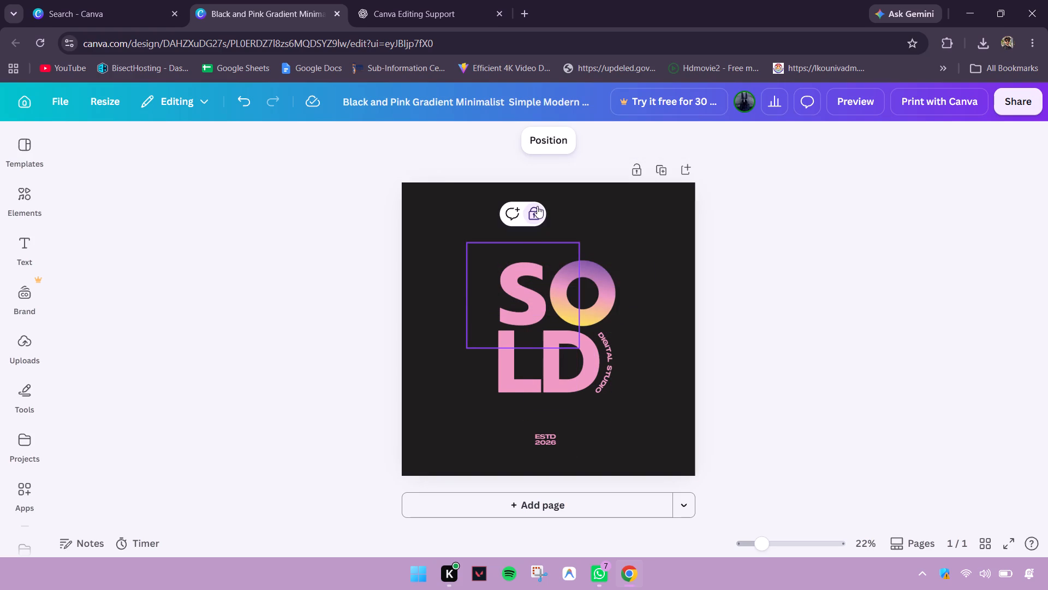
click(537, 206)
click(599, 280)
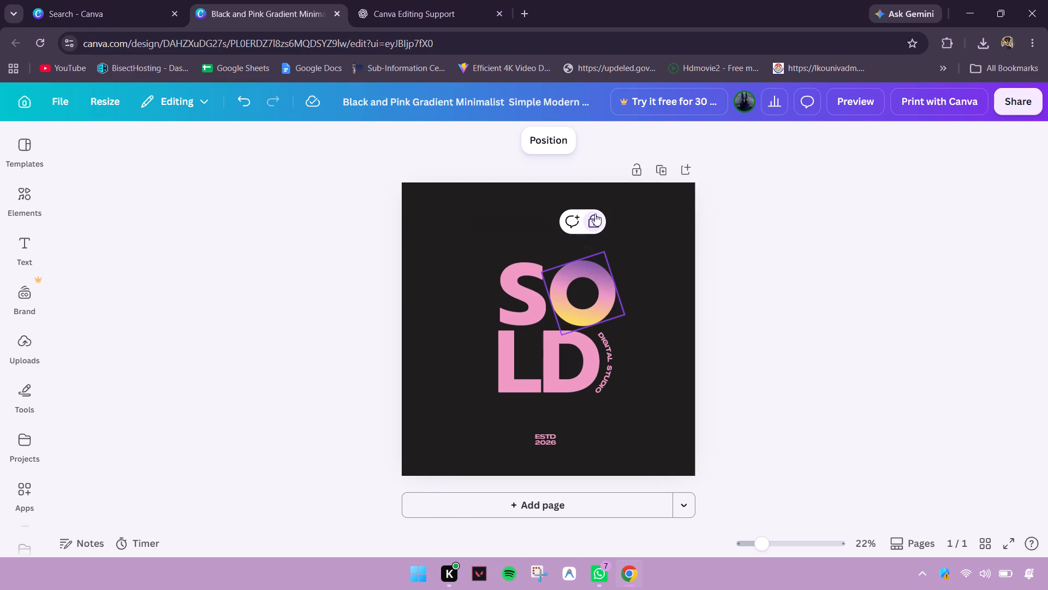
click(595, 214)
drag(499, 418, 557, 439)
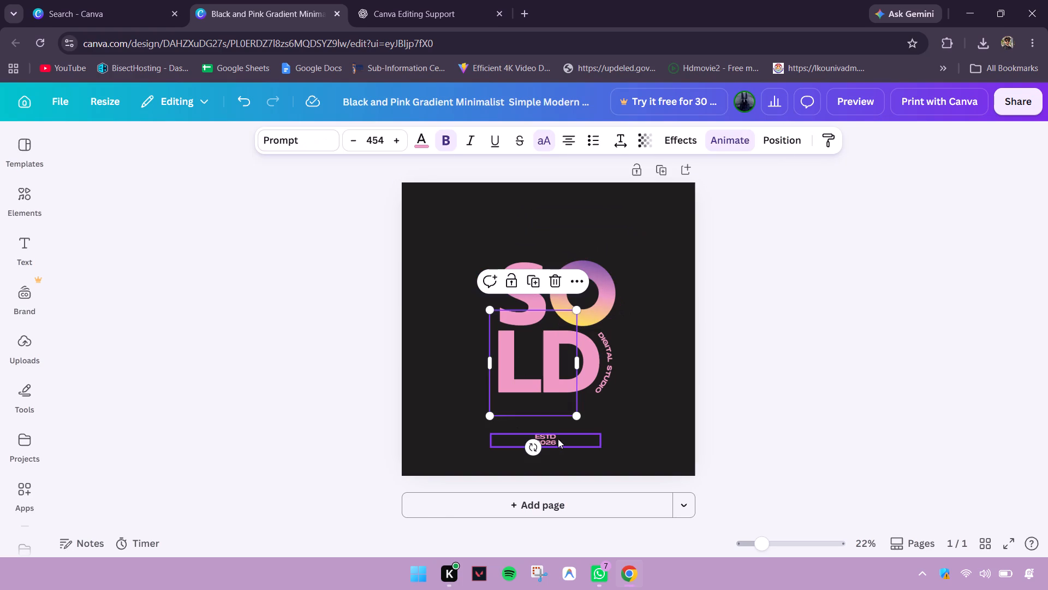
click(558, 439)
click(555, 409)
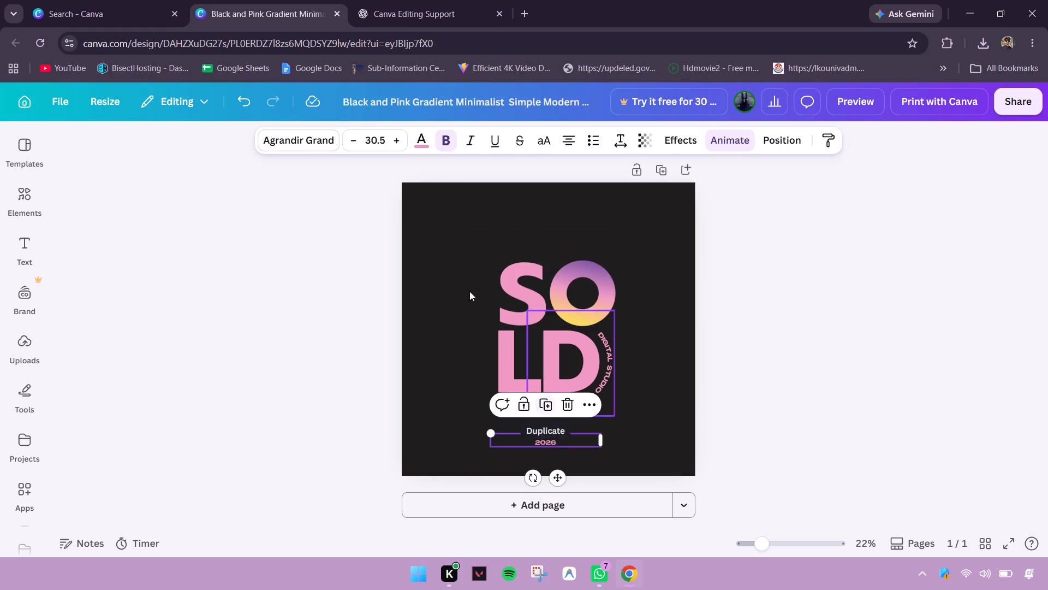
Group all the SOLD logo elements together with the DIGITAL STUDIO and ESTD 2026 texts.
drag(454, 228, 686, 468)
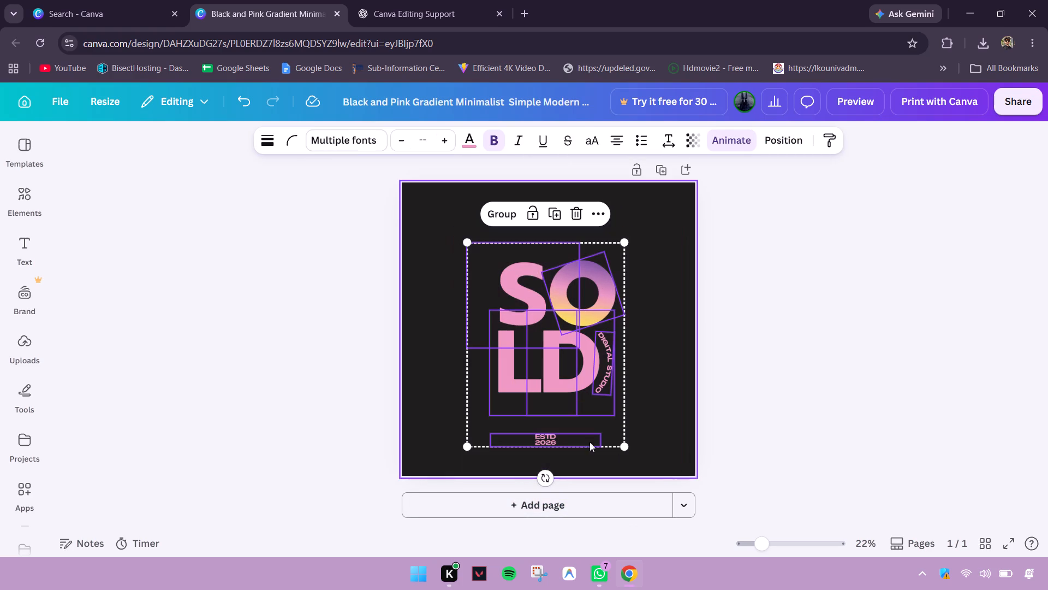
click(493, 219)
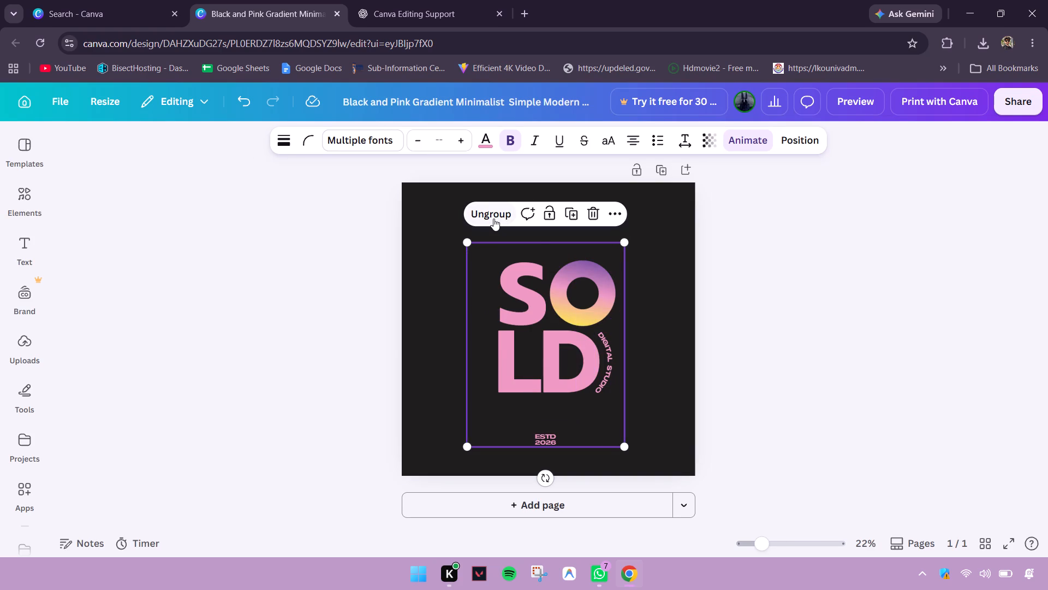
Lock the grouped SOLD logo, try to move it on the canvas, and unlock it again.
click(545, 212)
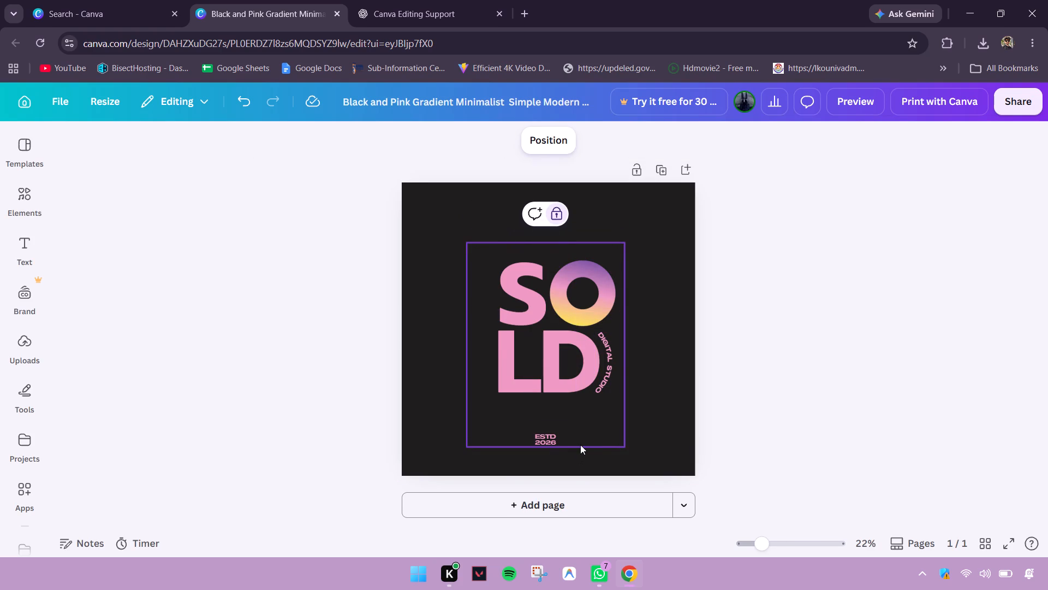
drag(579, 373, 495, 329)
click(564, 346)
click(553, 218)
Move the grouped SOLD logo slightly up and left, close to the centre of the black canvas.
drag(526, 314, 547, 222)
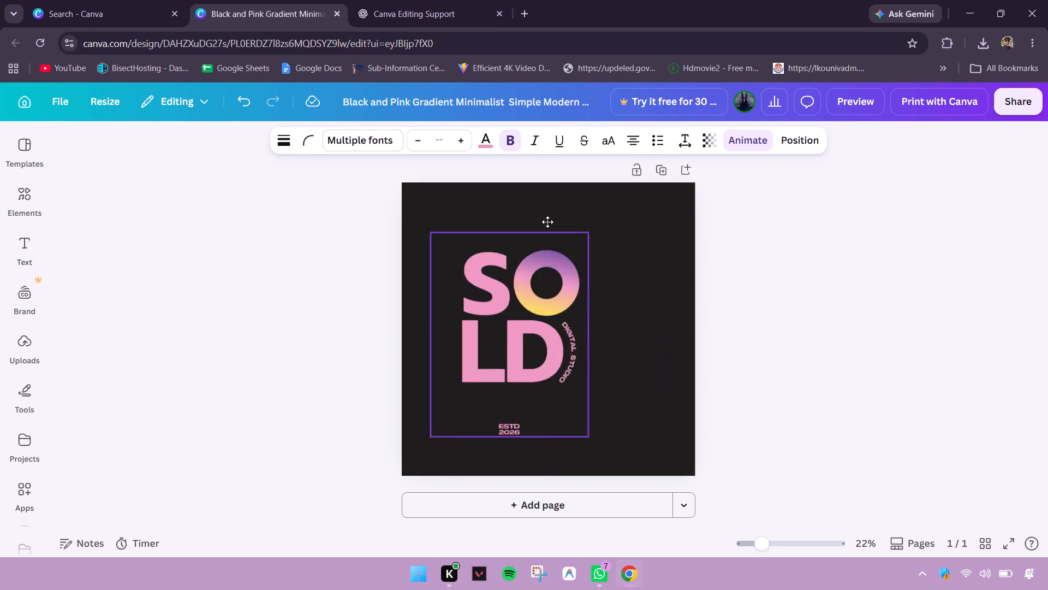
drag(547, 222, 510, 290)
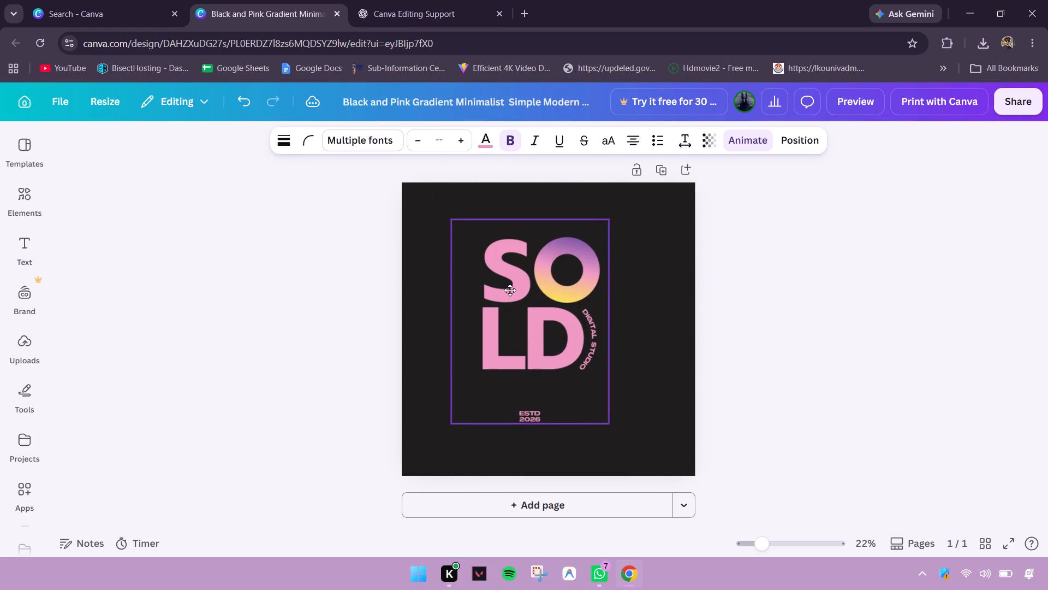
drag(510, 290, 511, 291)
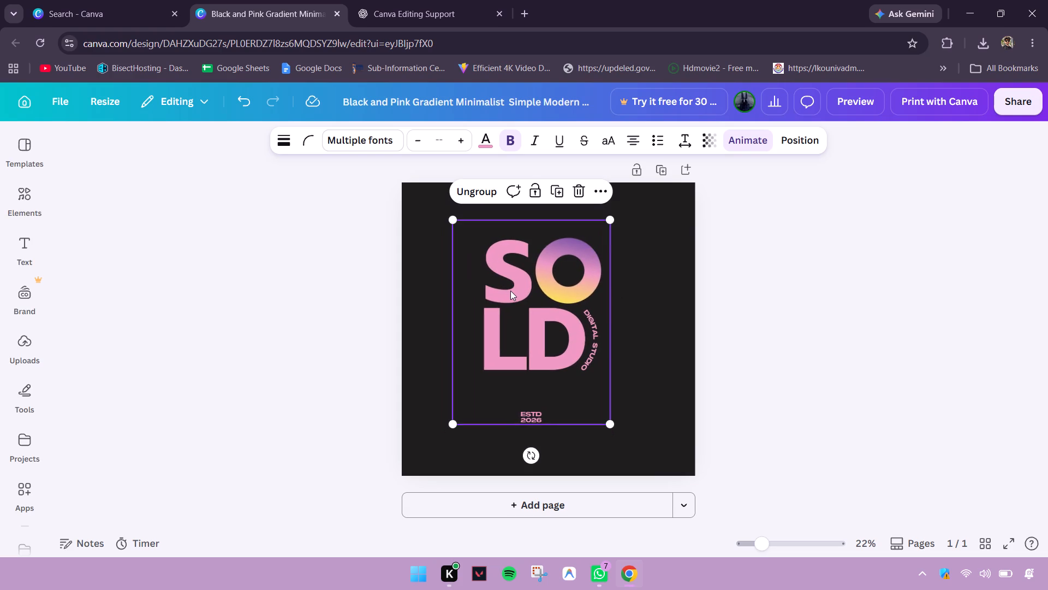
Copy the grouped SOLD logo to the clipboard.
key(ctrl+c)
key(ctrl+c)
key(ctrl+c)
key(ctrl+c)
key(ctrl+c)
Close the SOLD logo design and return to the Canva template search page.
click(340, 10)
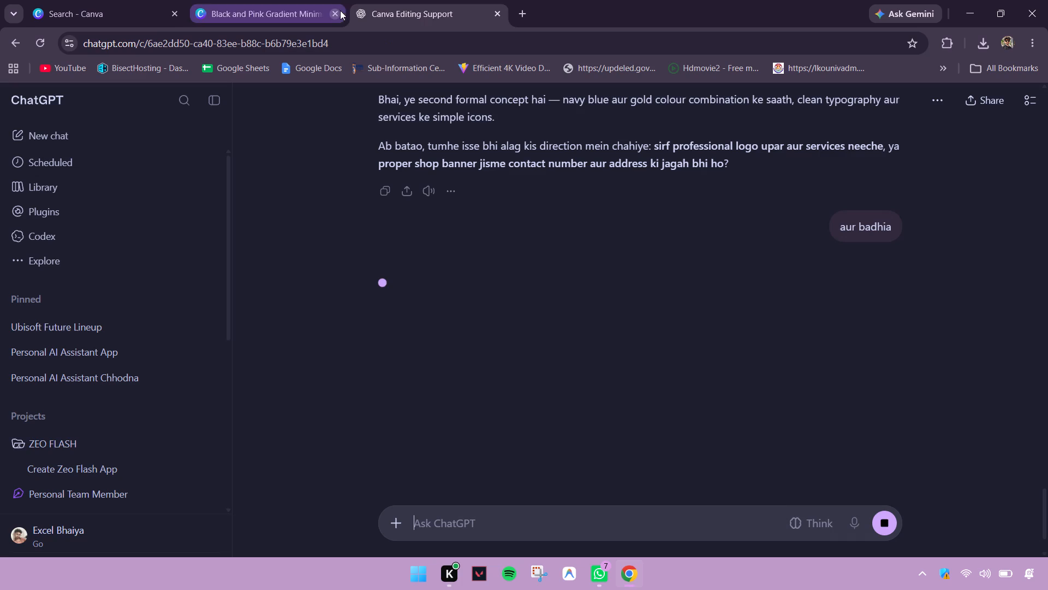
click(114, 0)
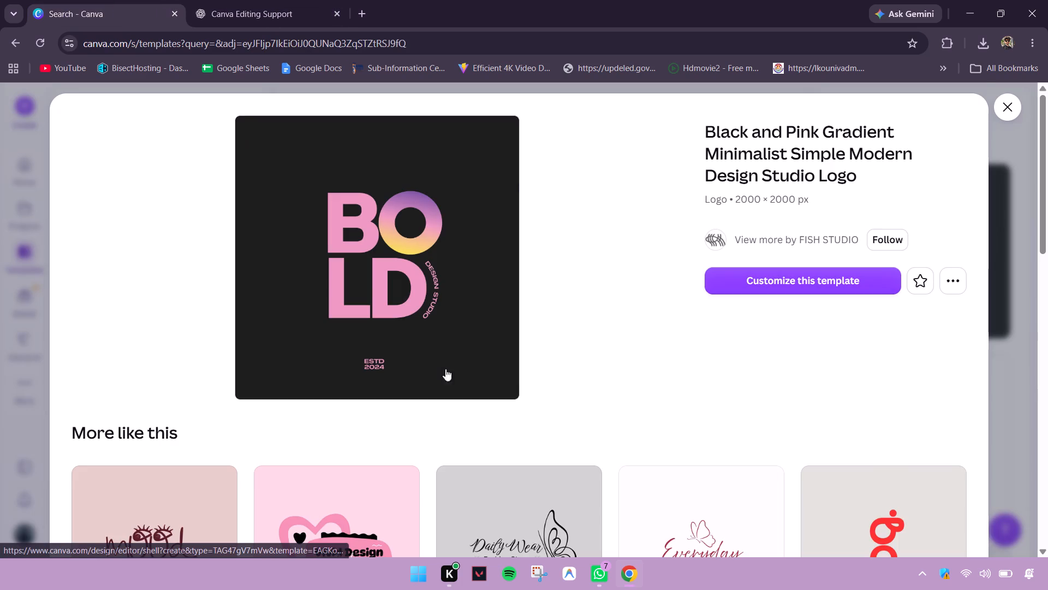
Browse the designs similar to the BOLD logo template and open the purple Echo Studio logo template.
scroll(465, 398, down, 5)
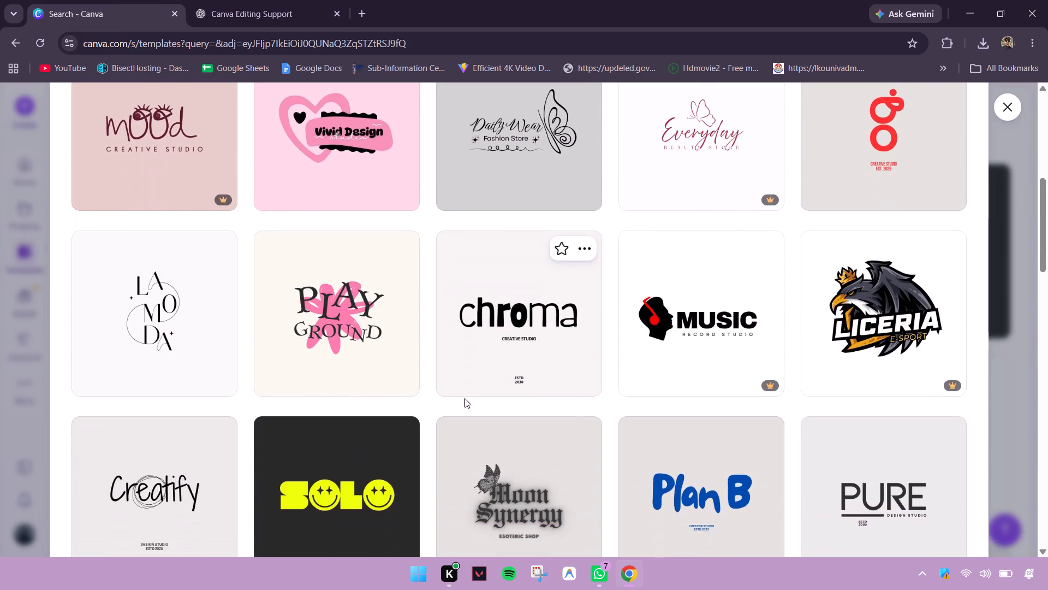
scroll(465, 398, down, 2)
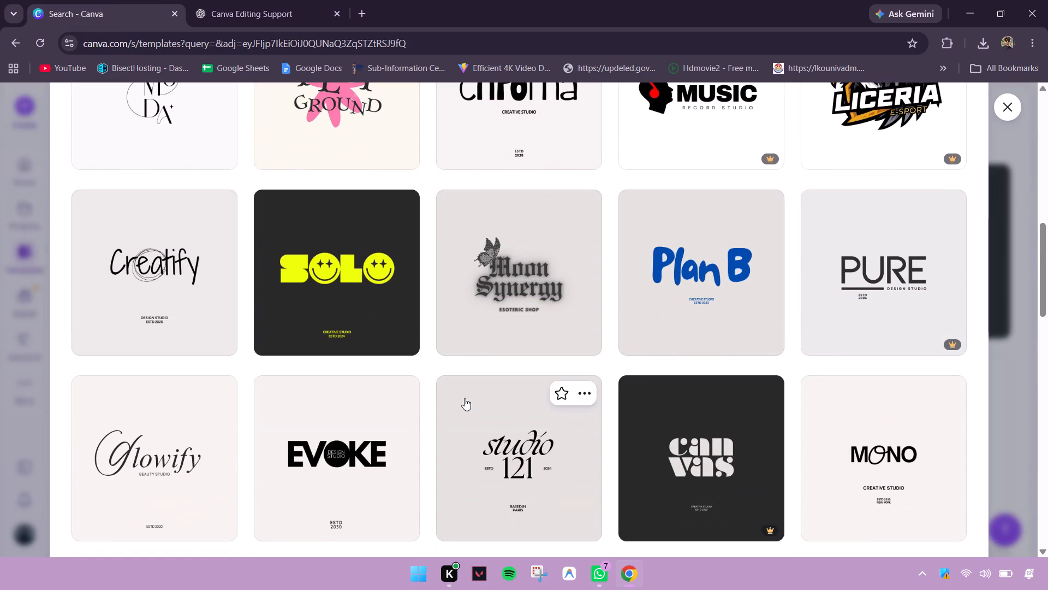
scroll(465, 398, down, 7)
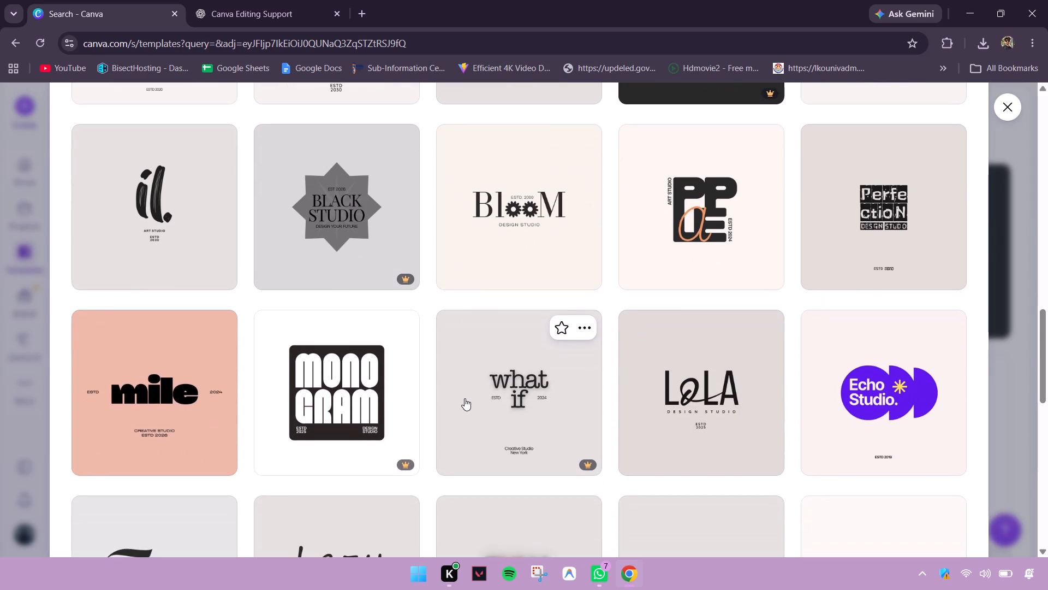
scroll(465, 398, down, 1)
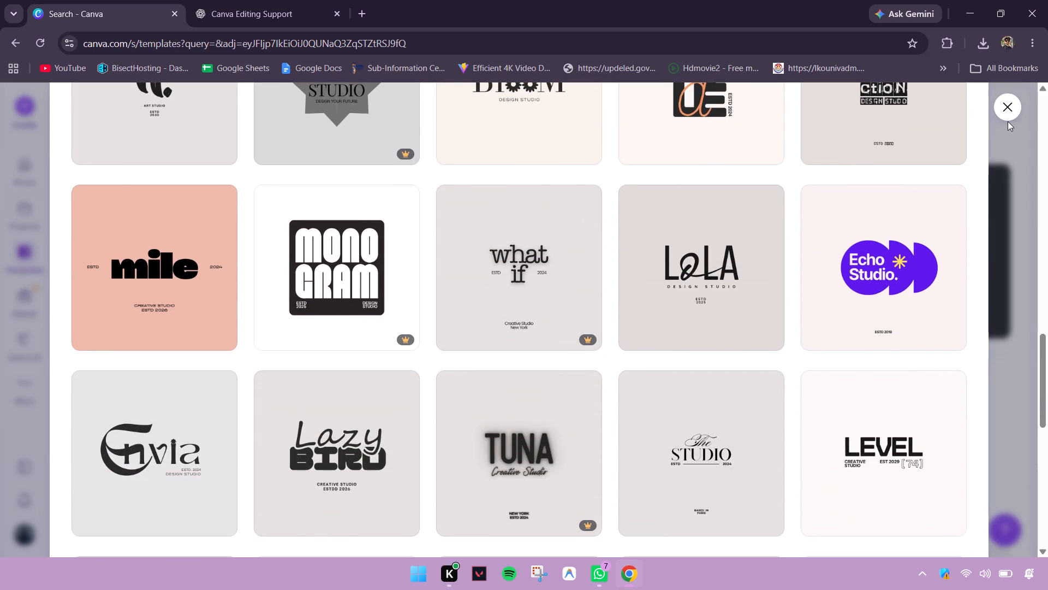
click(904, 257)
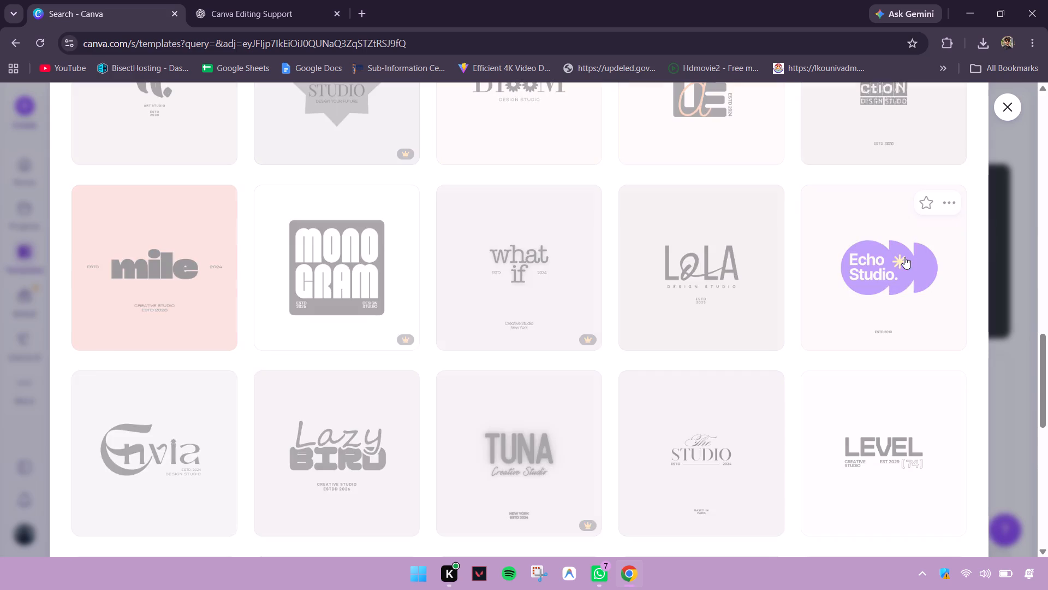
Look through the designs suggested as similar to the Echo Studio logo template.
scroll(712, 352, down, 1)
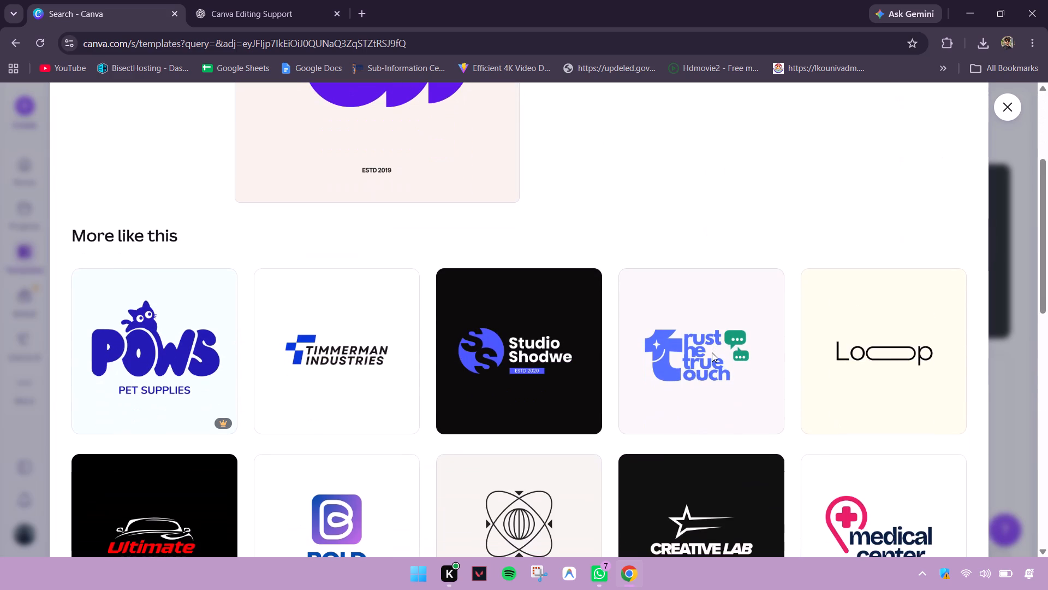
scroll(712, 352, down, 2)
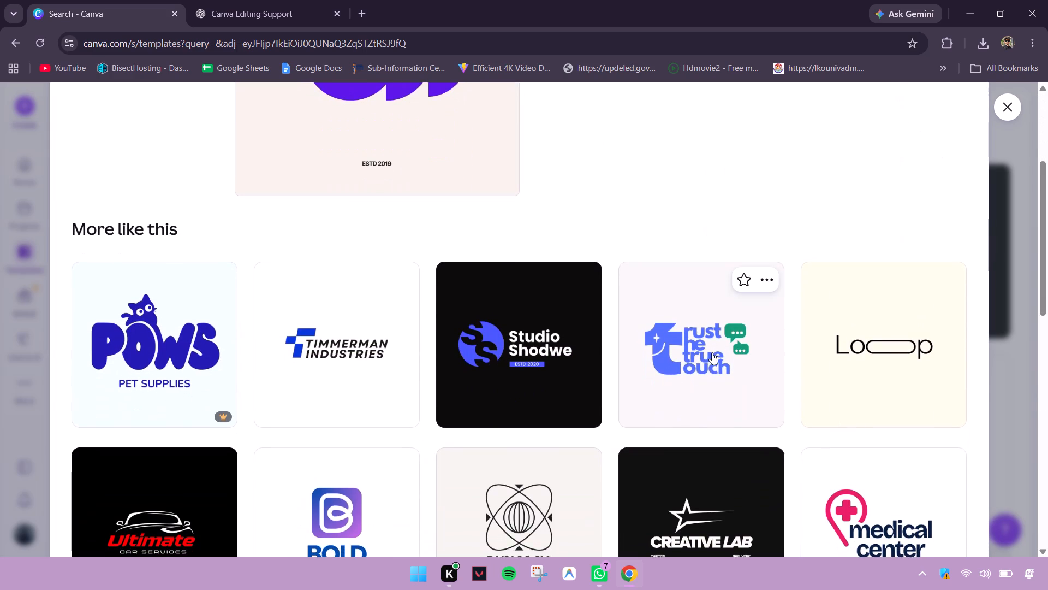
scroll(712, 352, down, 2)
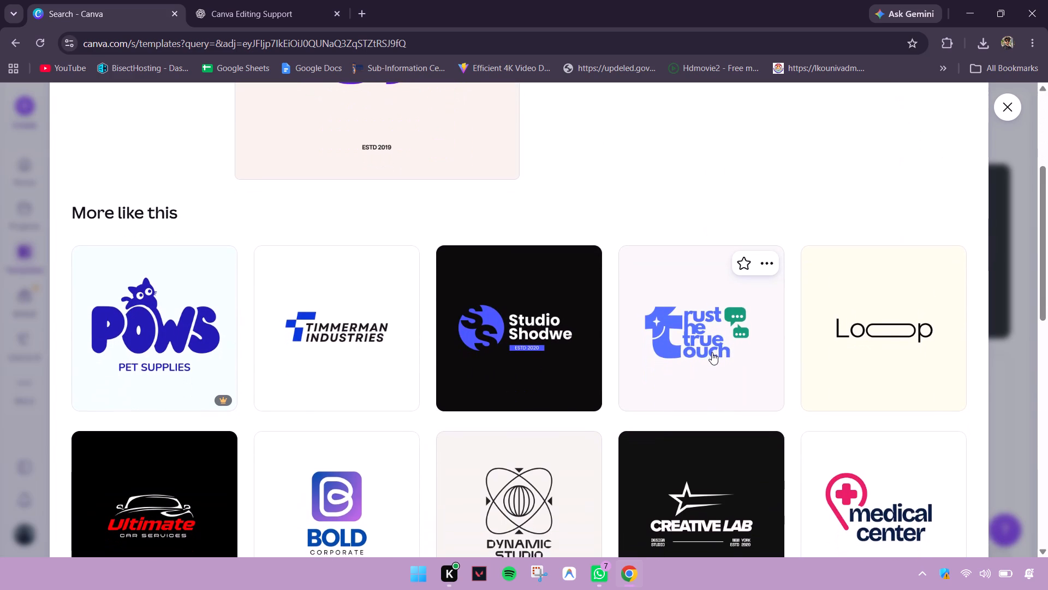
scroll(712, 352, down, 1)
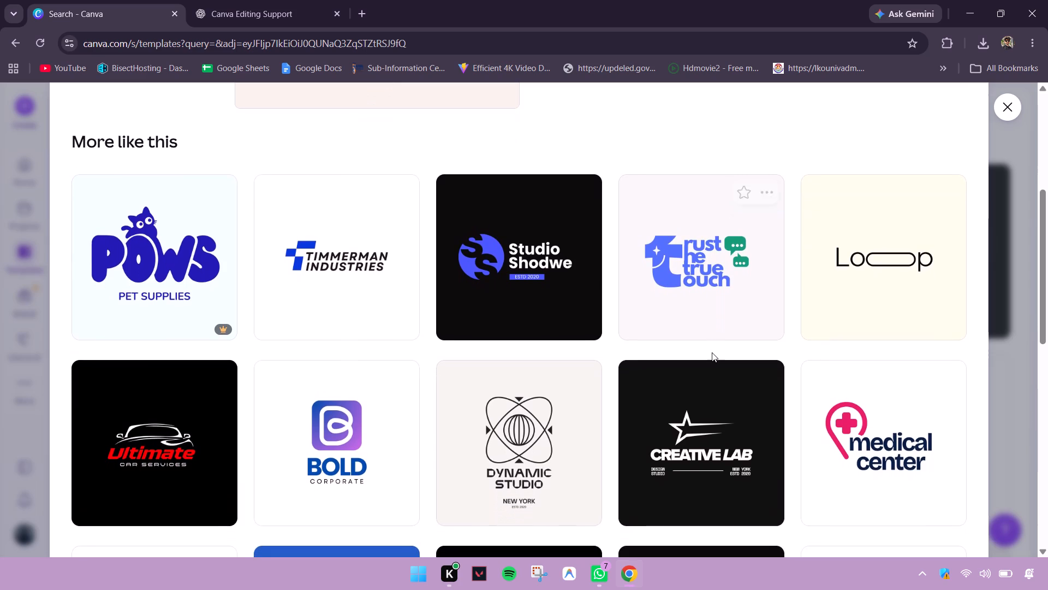
scroll(712, 352, down, 3)
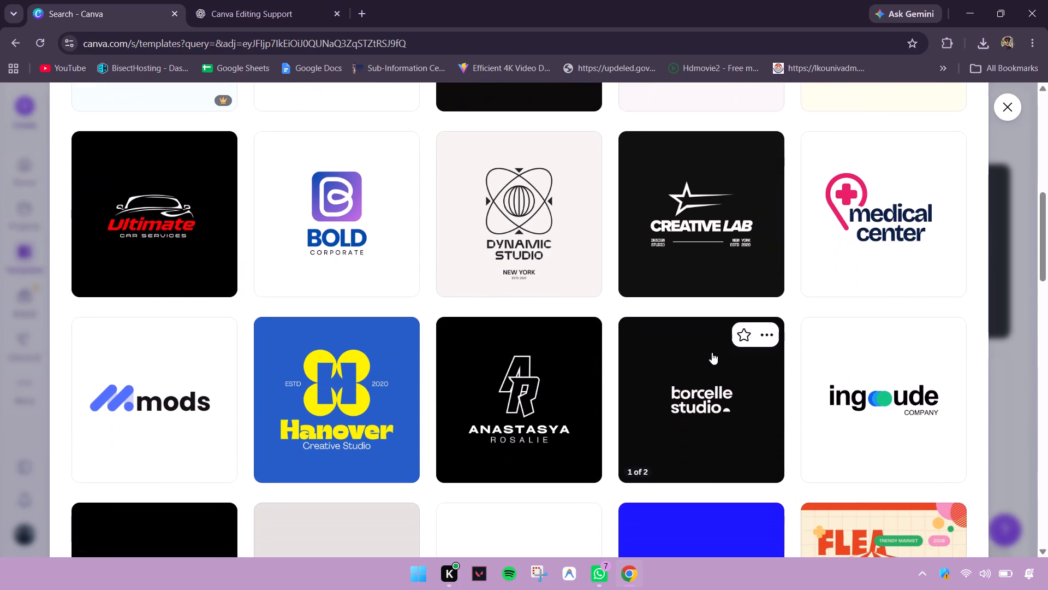
scroll(712, 352, down, 1)
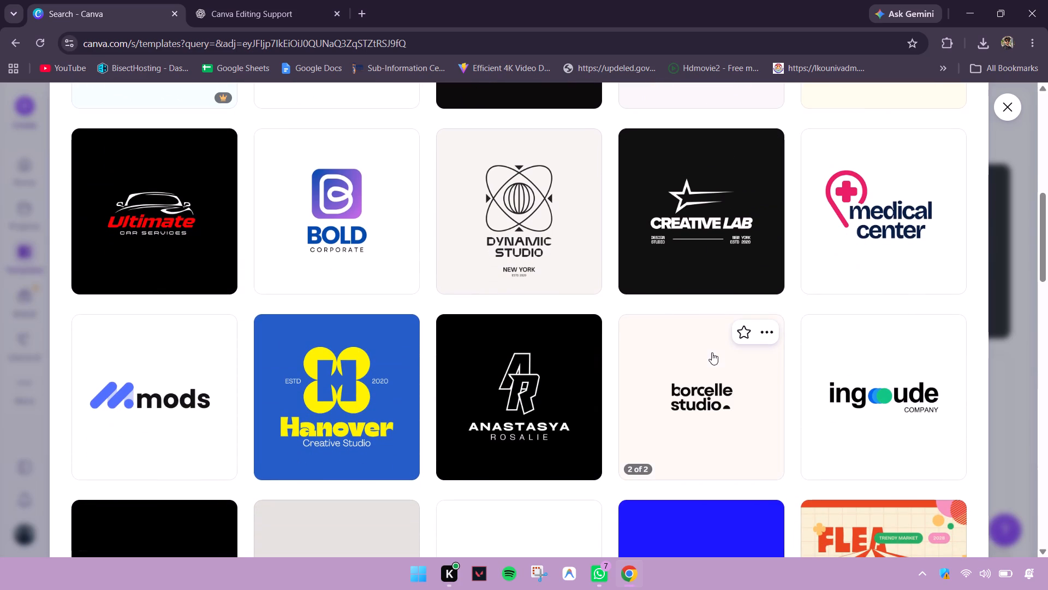
scroll(712, 352, down, 2)
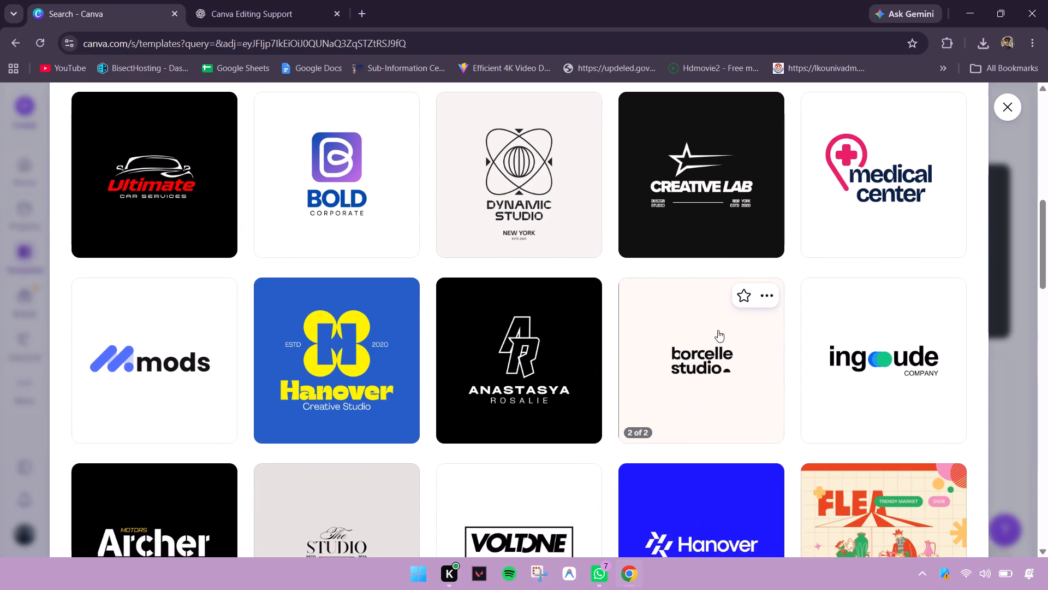
scroll(718, 330, down, 3)
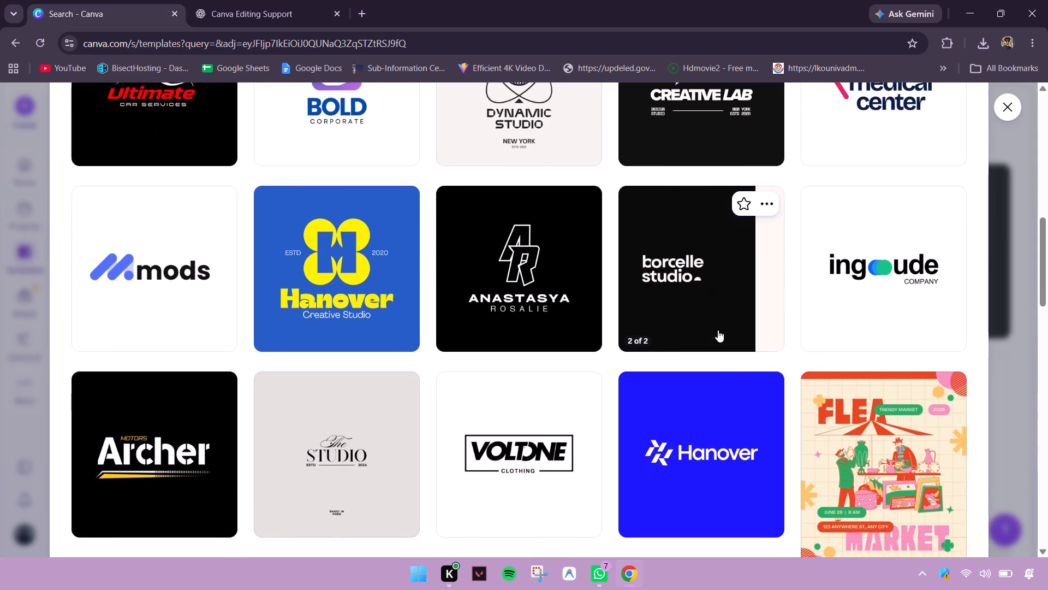
scroll(718, 330, down, 1)
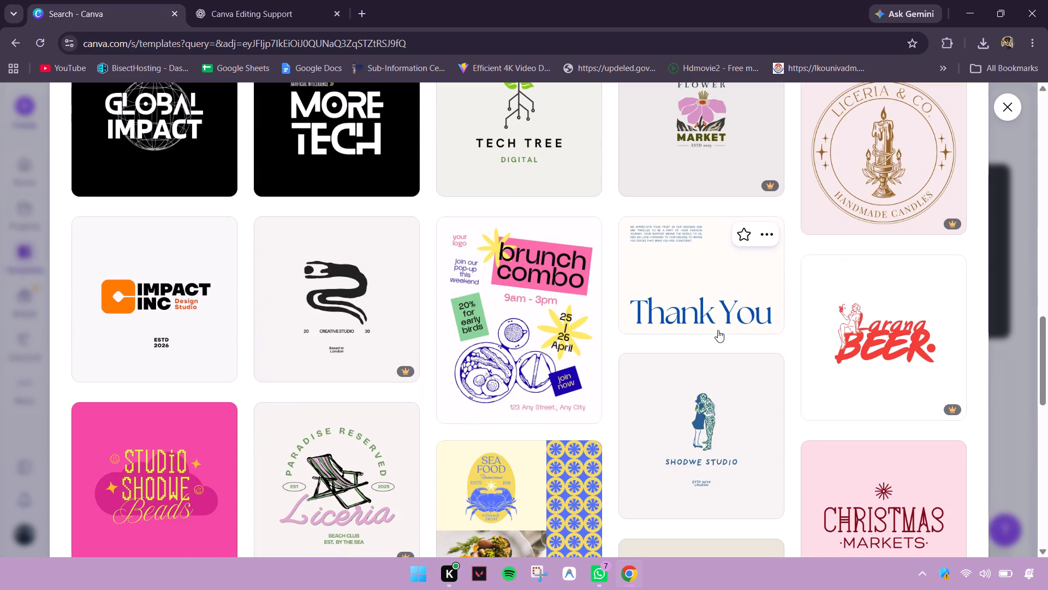
scroll(718, 330, down, 4)
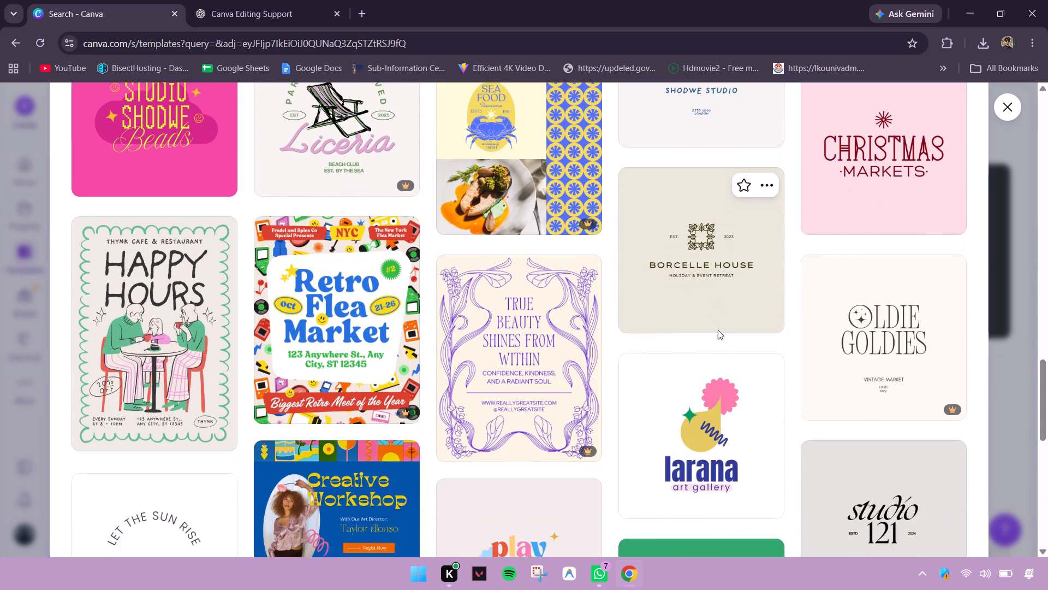
scroll(718, 330, down, 3)
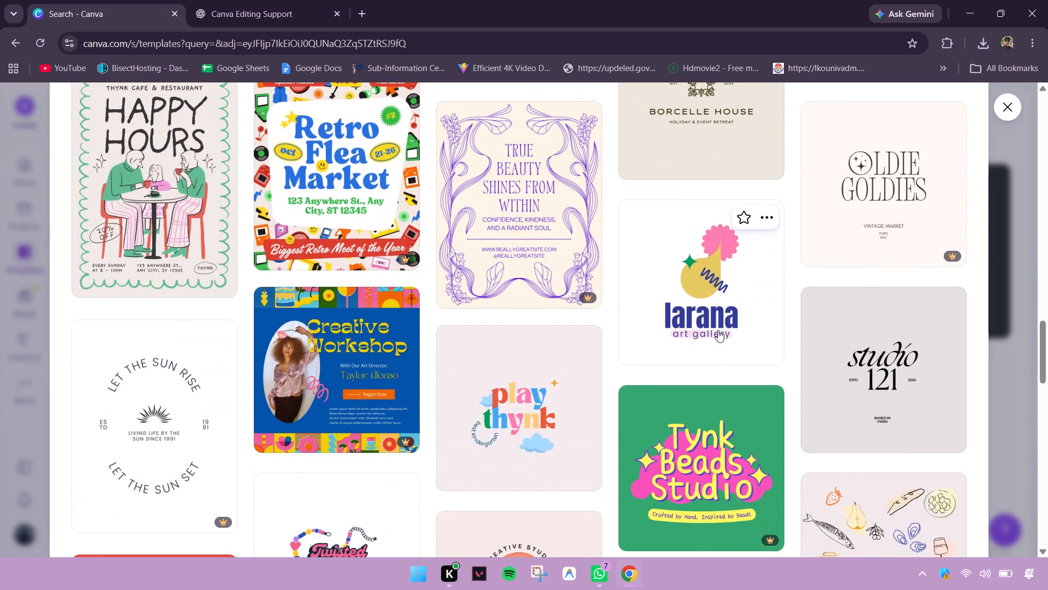
Start customizing the Blue and Yellow Bold Modern Minimalist Studio Logo template as a new design.
scroll(718, 330, up, 13)
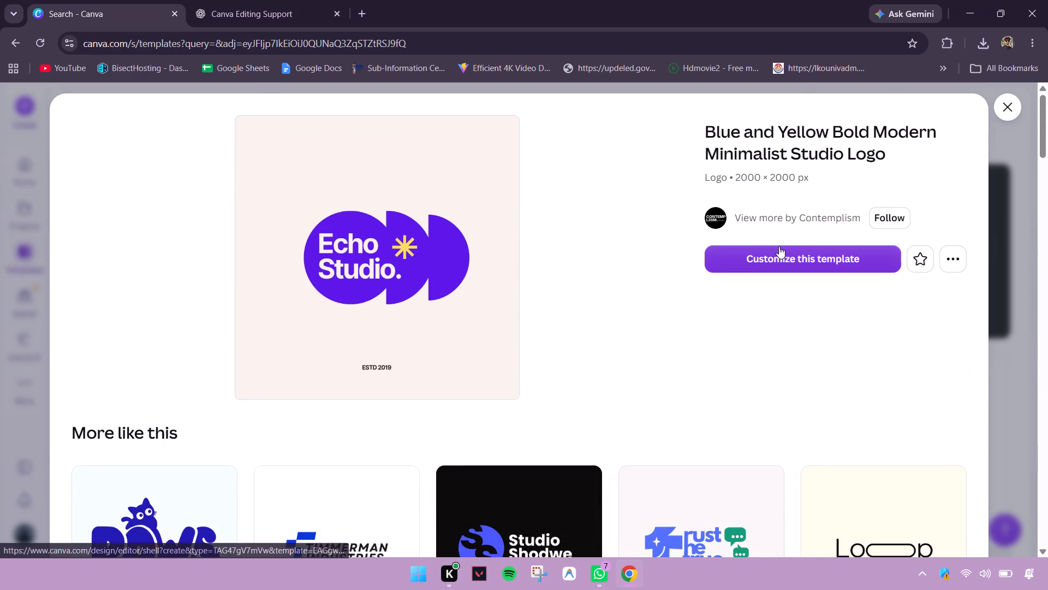
click(779, 246)
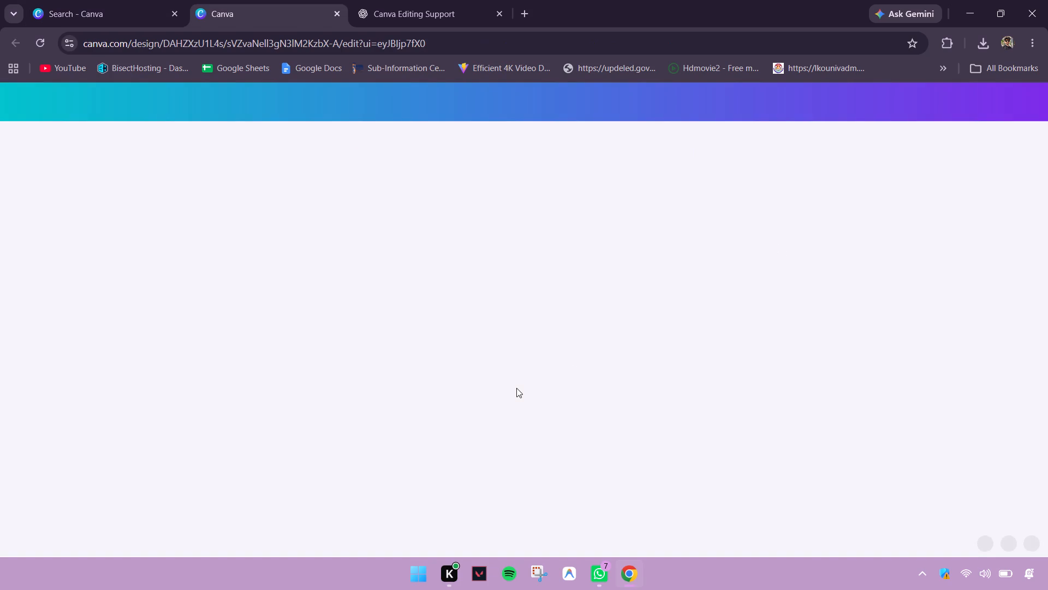
Replace the word Echo with Shaan in the logo's main text, keeping Studio. on the second line.
click(513, 327)
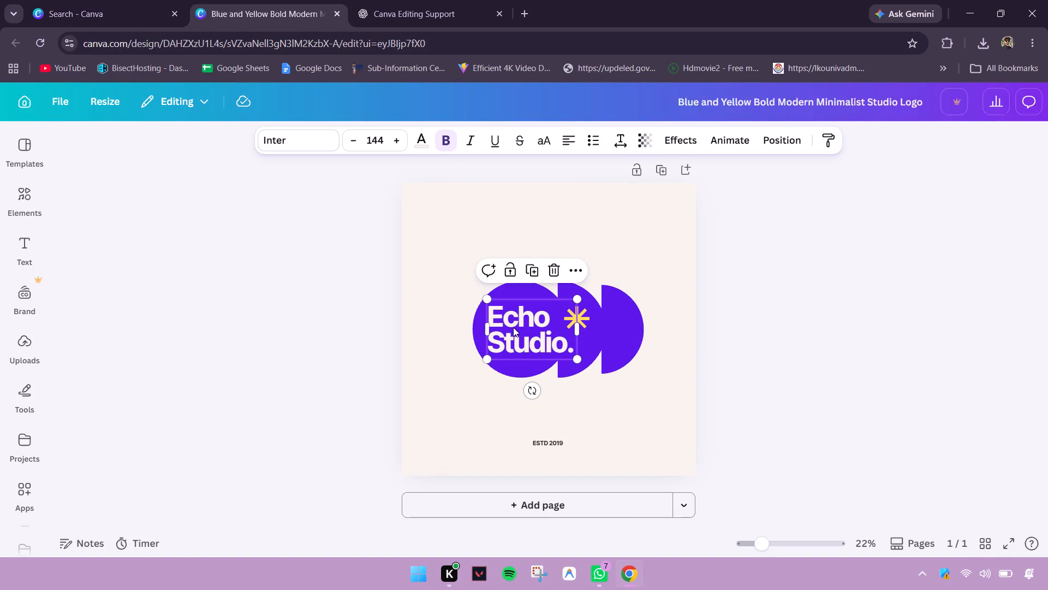
double_click(513, 327)
click(513, 327)
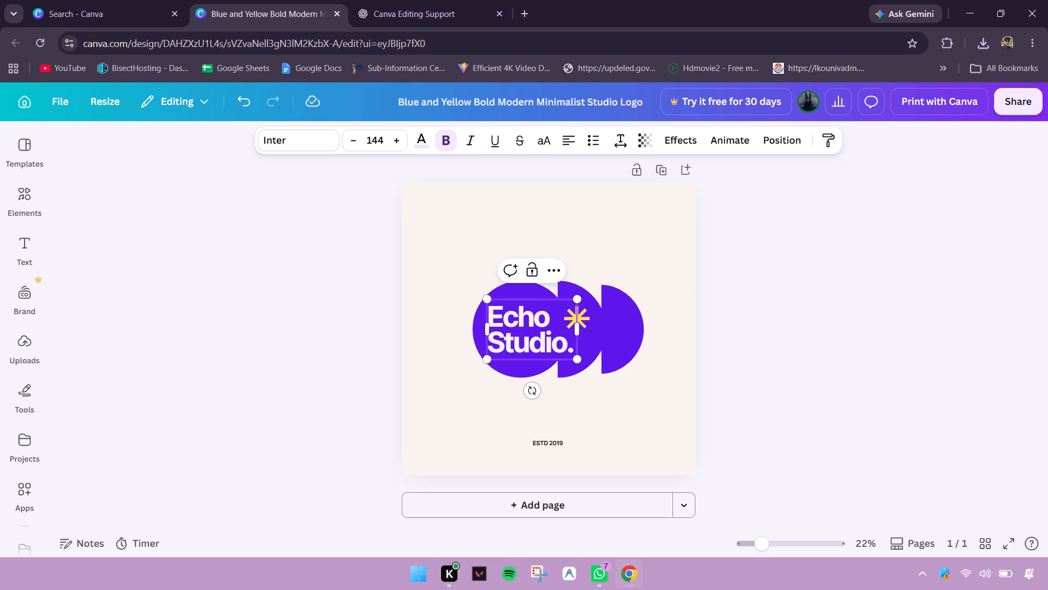
drag(550, 310, 489, 324)
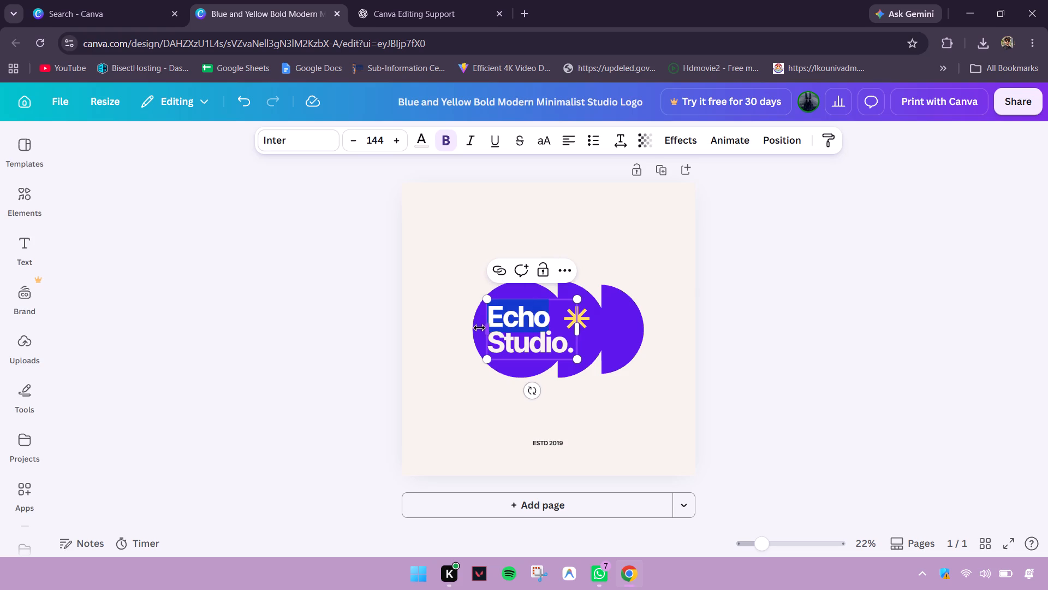
text(shaa)
key(n)
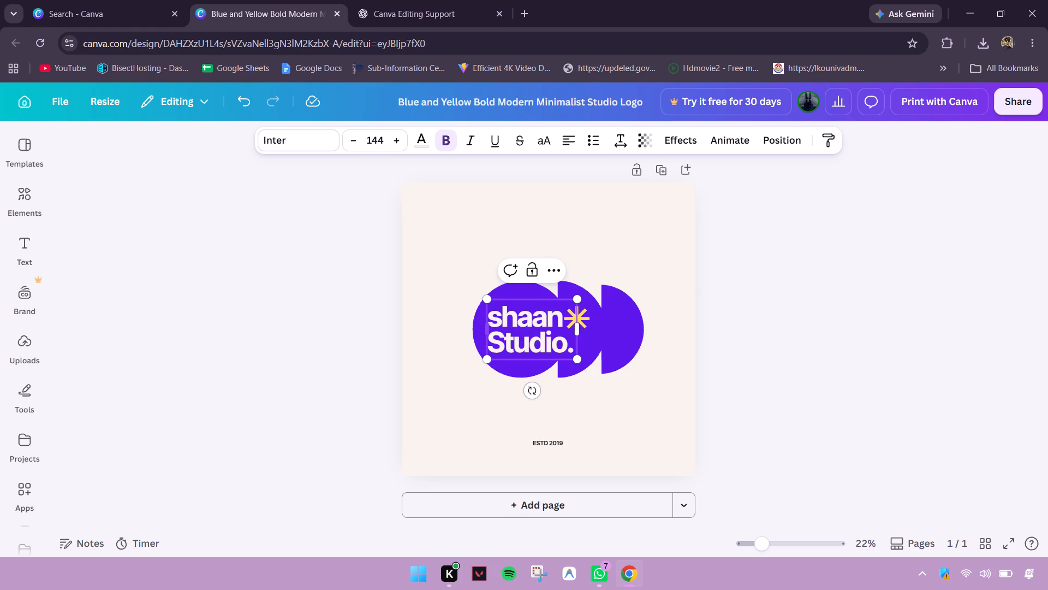
key(ctrl+BackSpace)
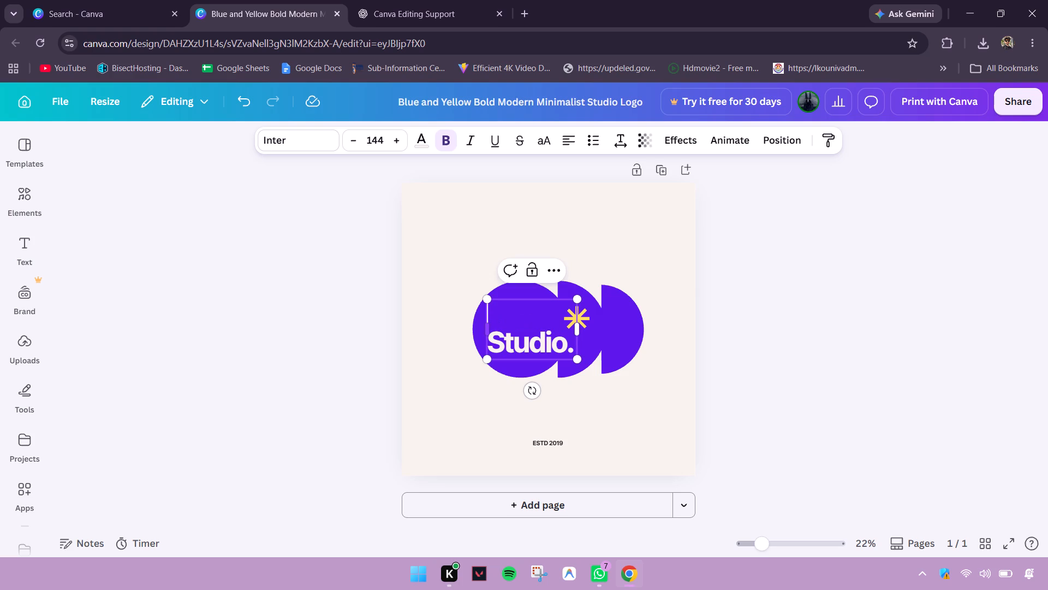
text(Shan)
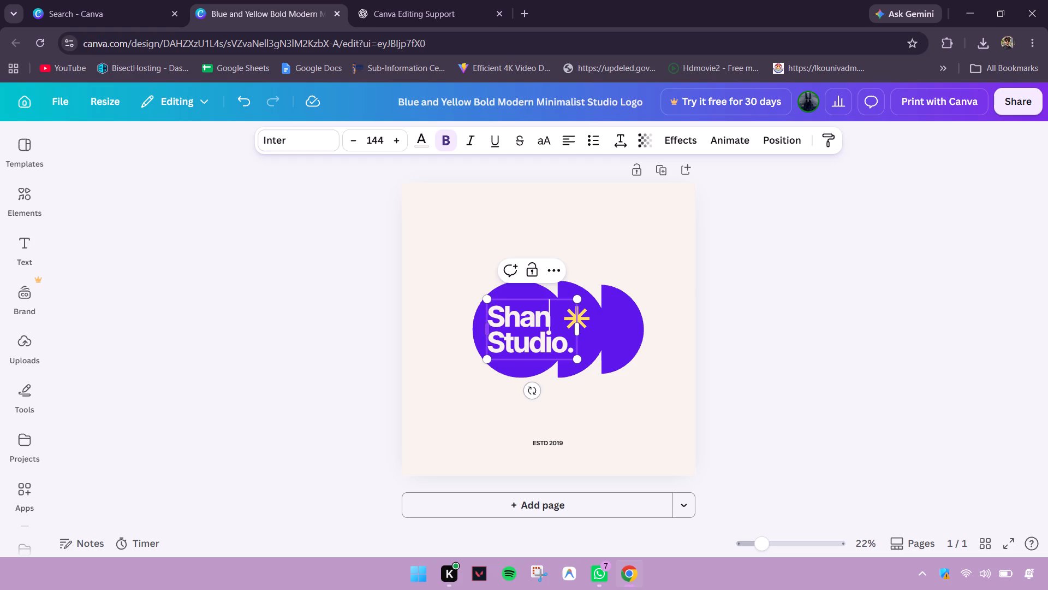
key(BackSpace)
text(an)
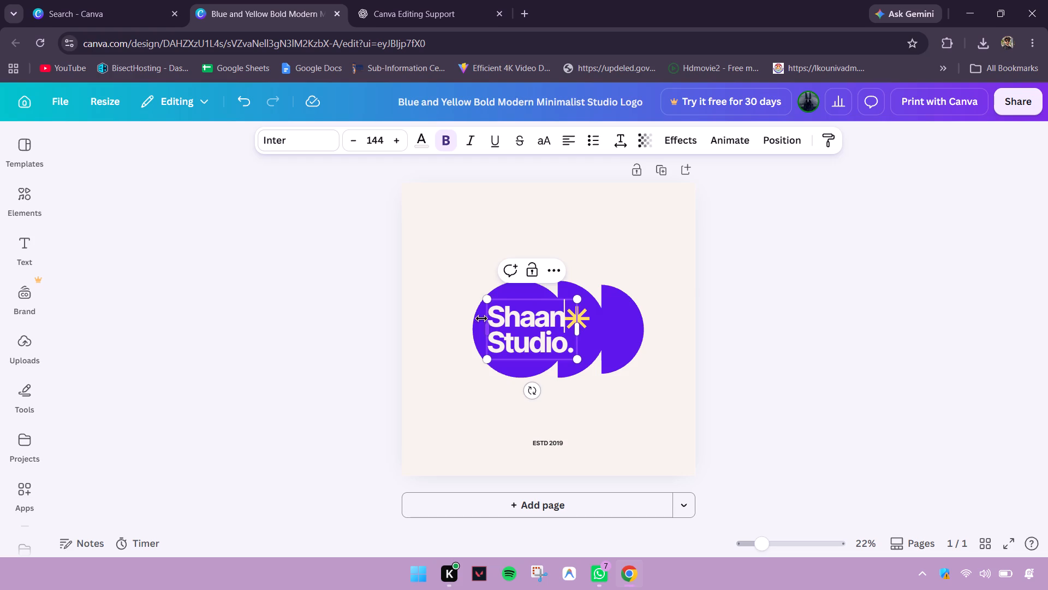
Add the yellow HUGE SALE font combination to the logo page, placed over the lower part of the design.
click(28, 249)
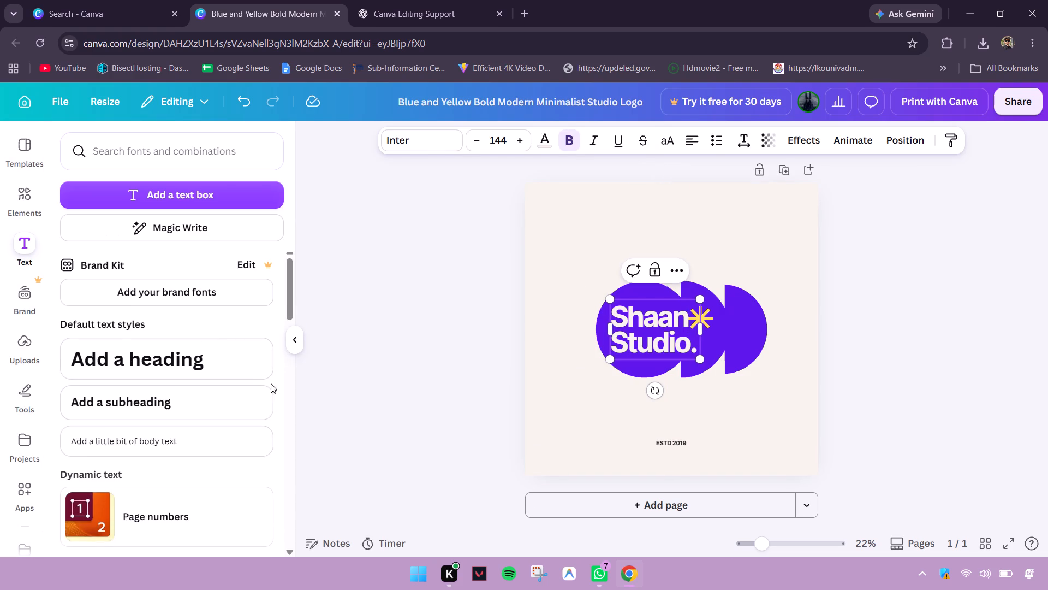
scroll(219, 452, down, 3)
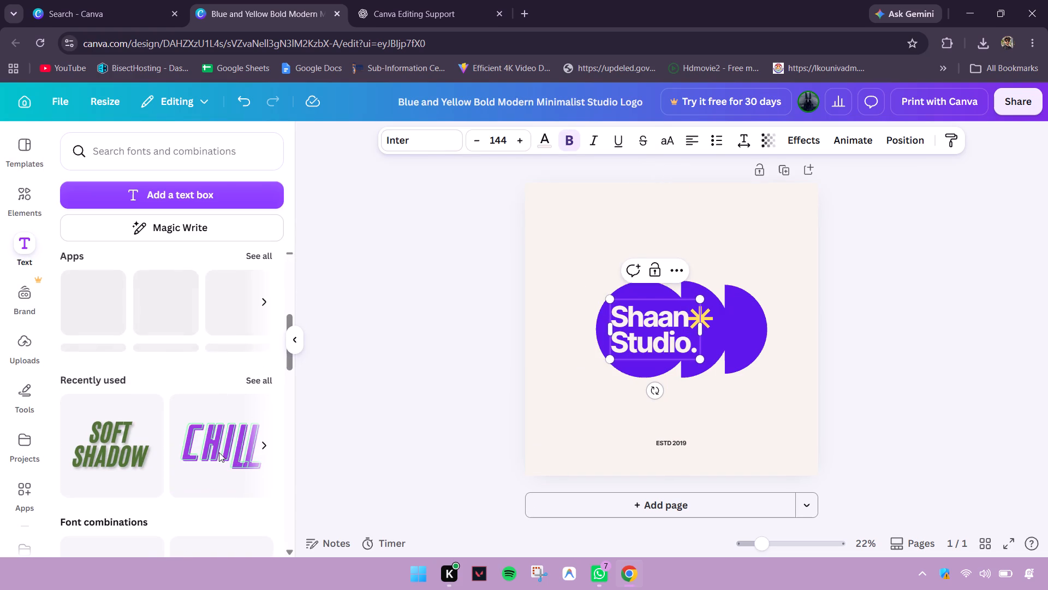
scroll(219, 452, down, 3)
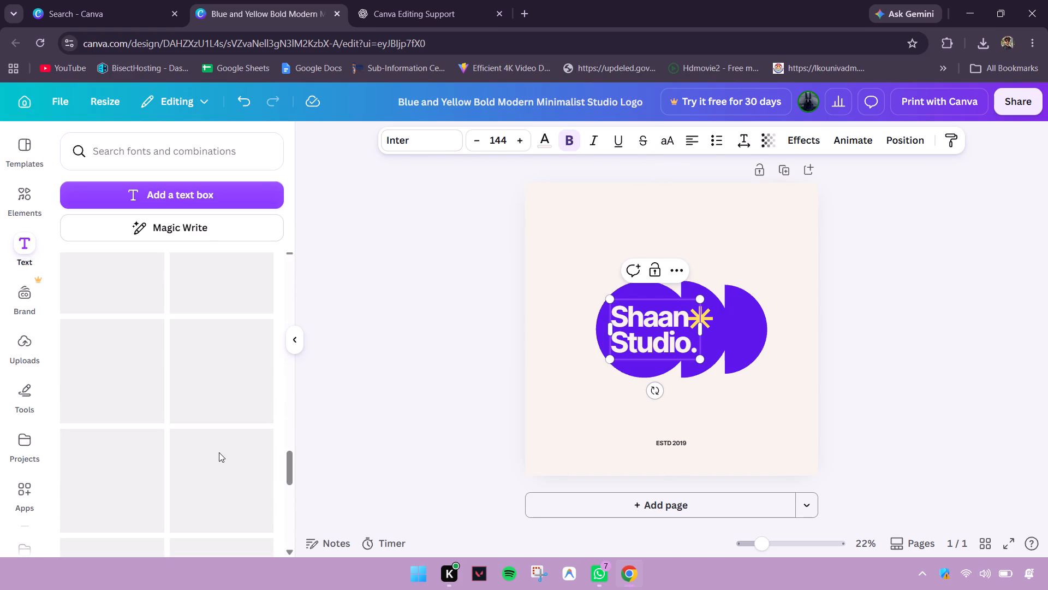
scroll(116, 369, down, 1)
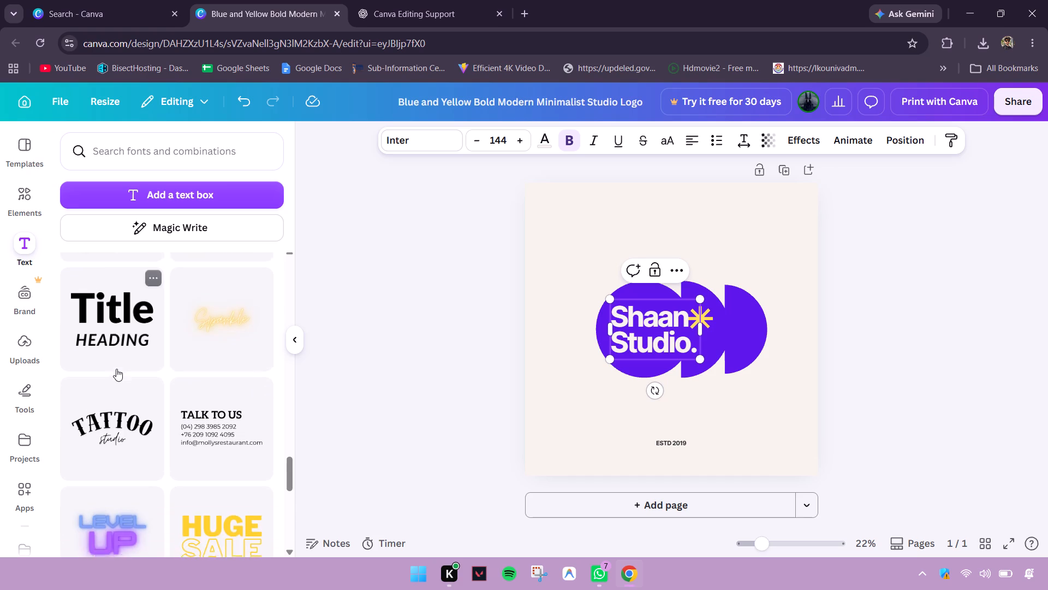
scroll(116, 369, down, 3)
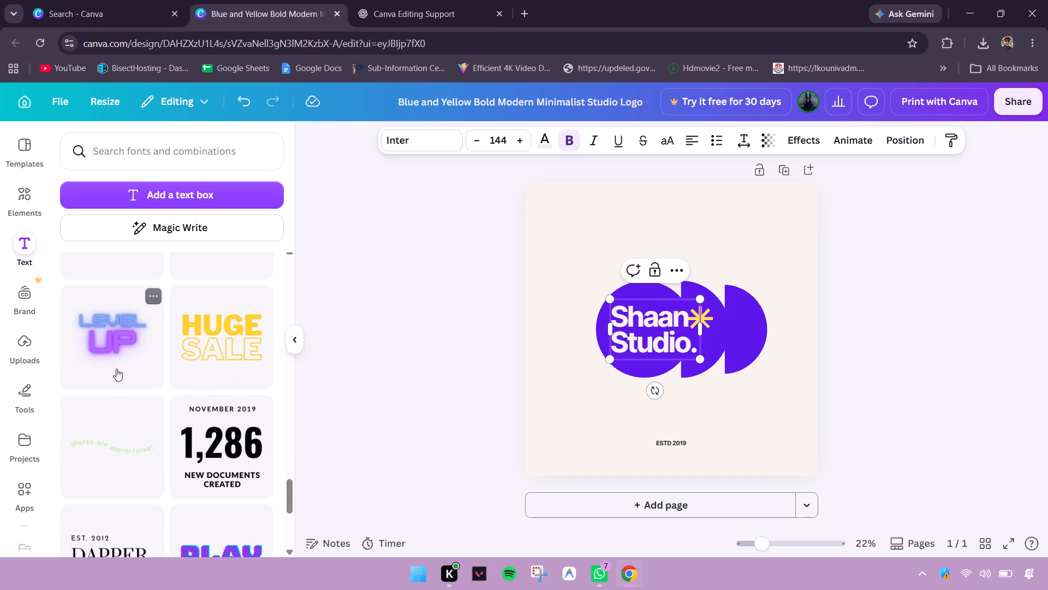
scroll(116, 369, down, 1)
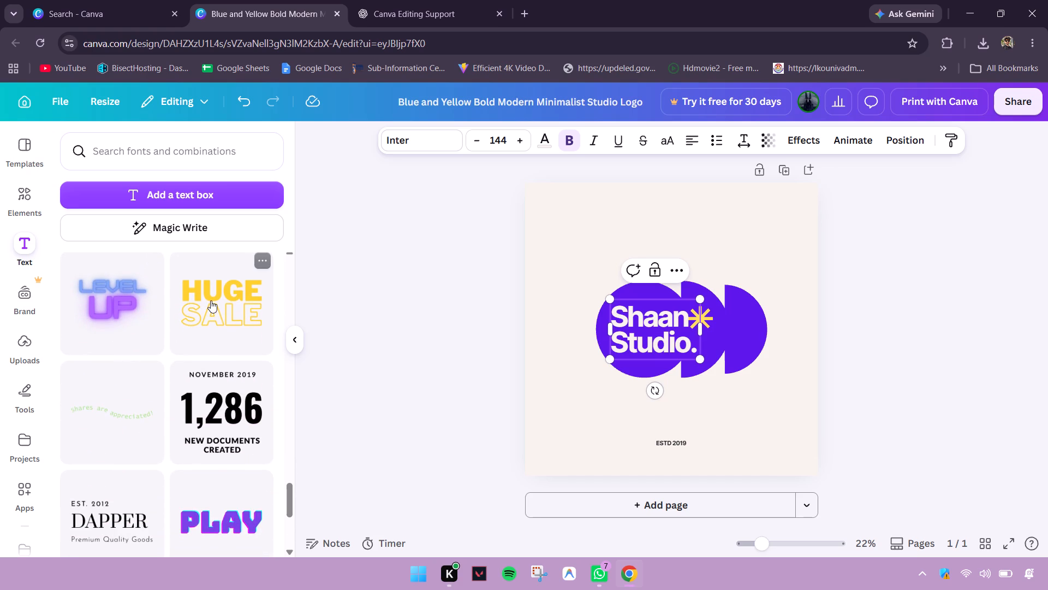
drag(211, 300, 622, 296)
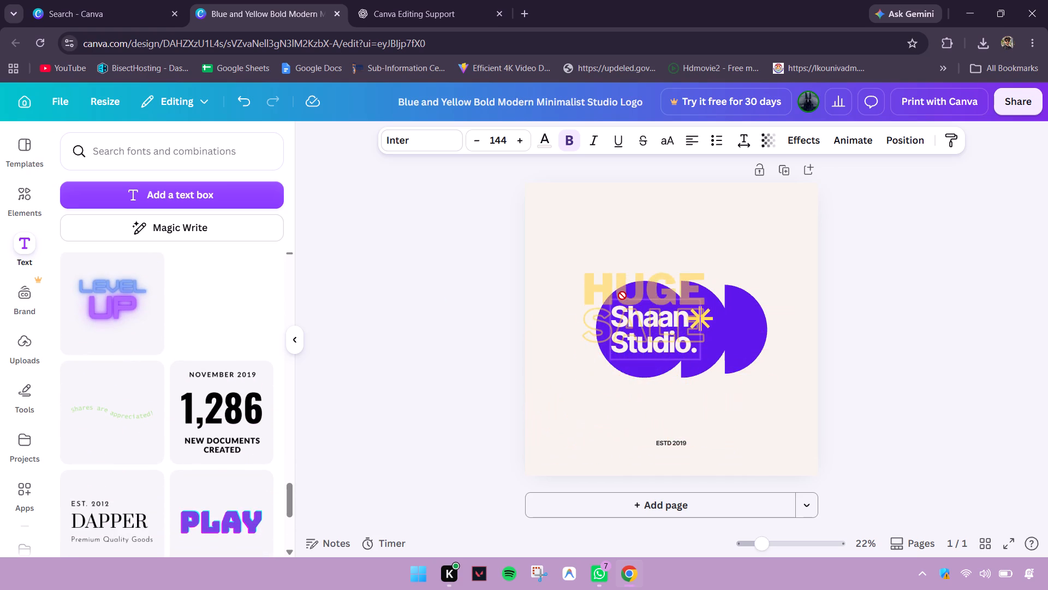
drag(622, 296, 638, 281)
drag(689, 249, 622, 273)
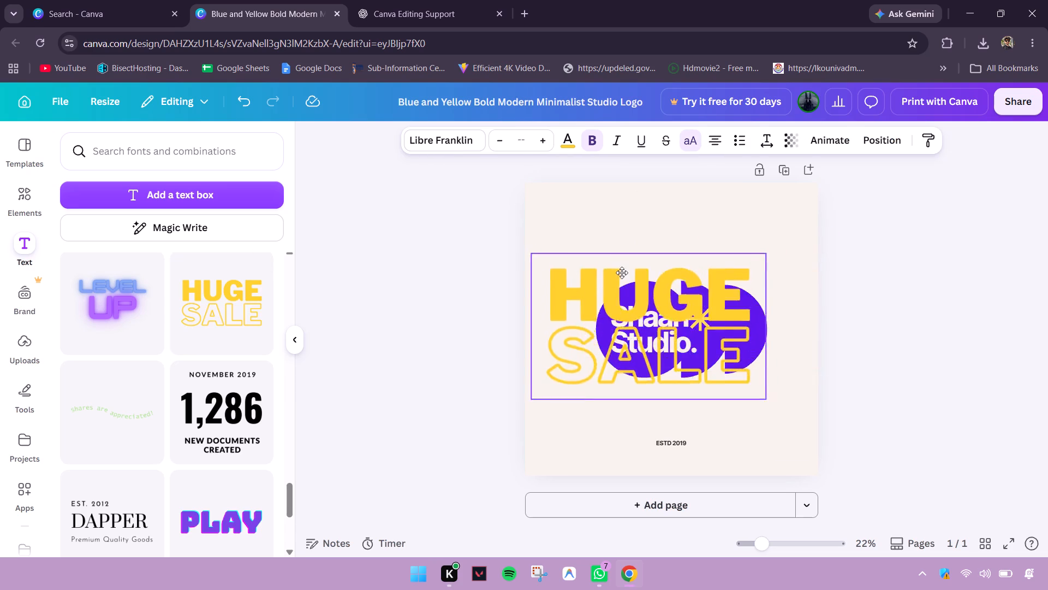
drag(622, 273, 659, 228)
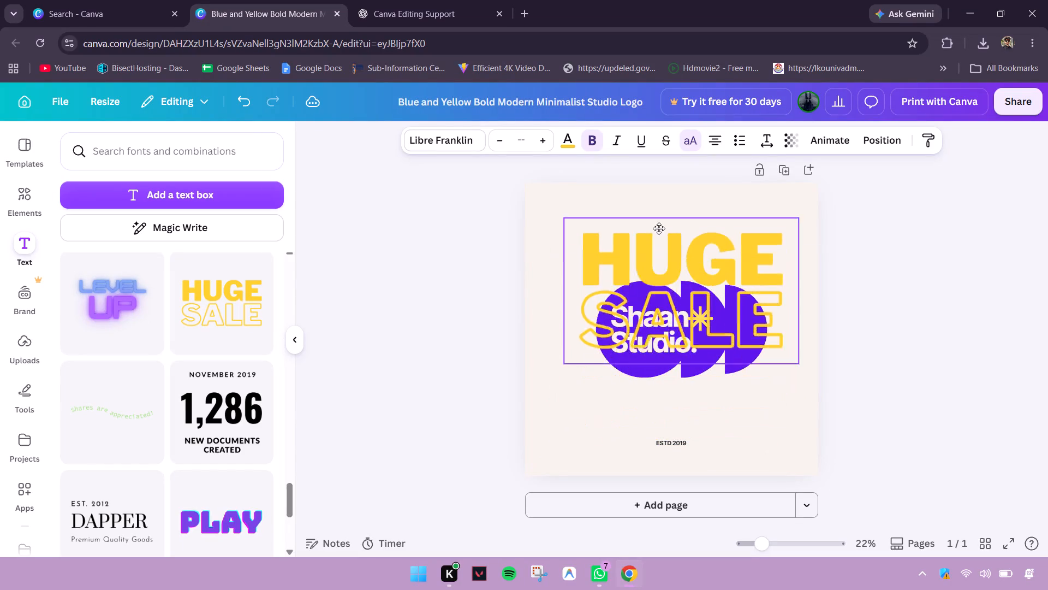
drag(659, 228, 654, 352)
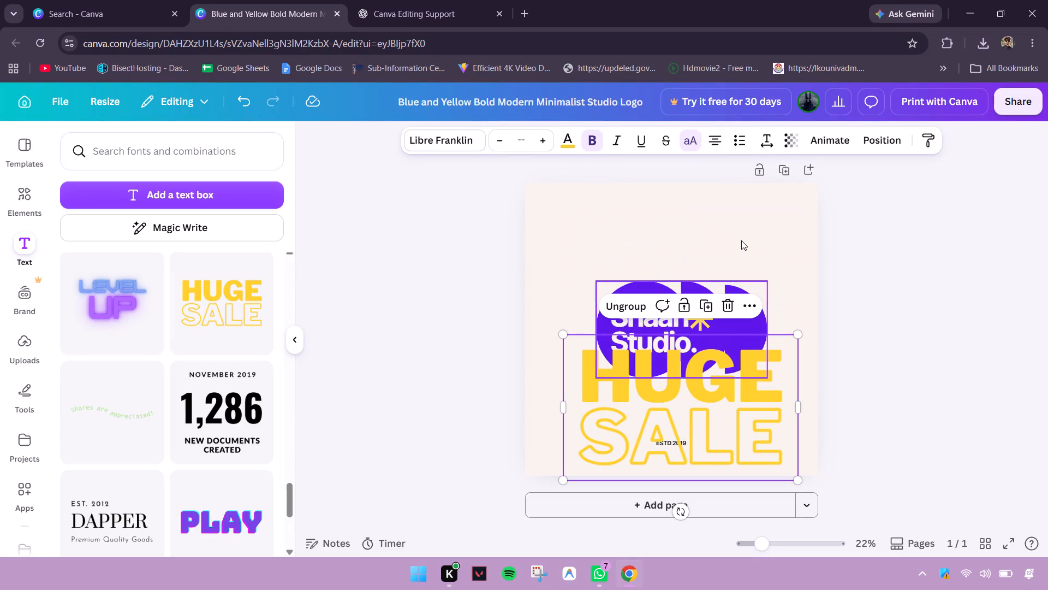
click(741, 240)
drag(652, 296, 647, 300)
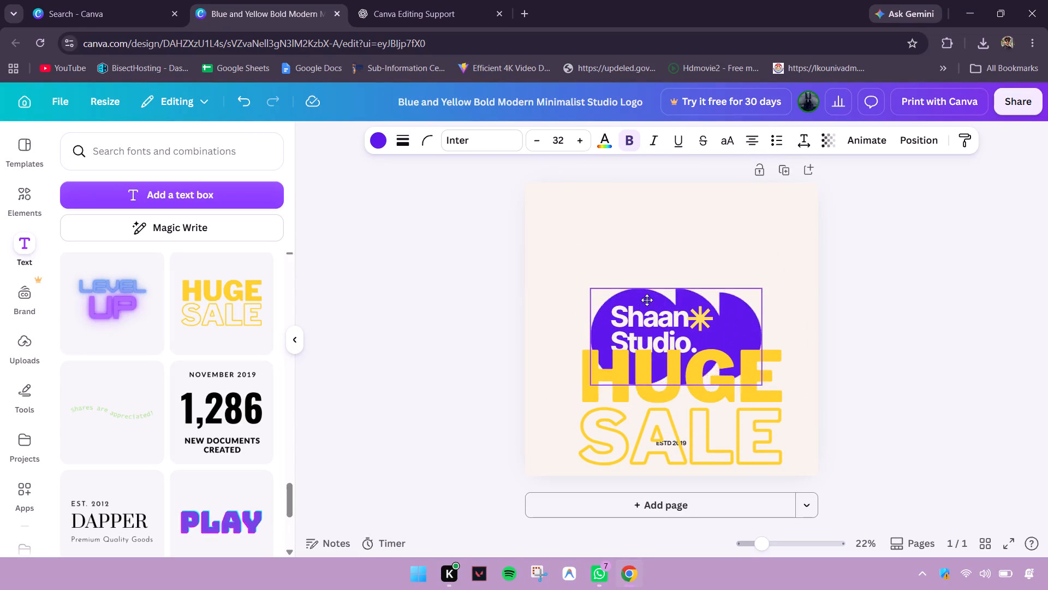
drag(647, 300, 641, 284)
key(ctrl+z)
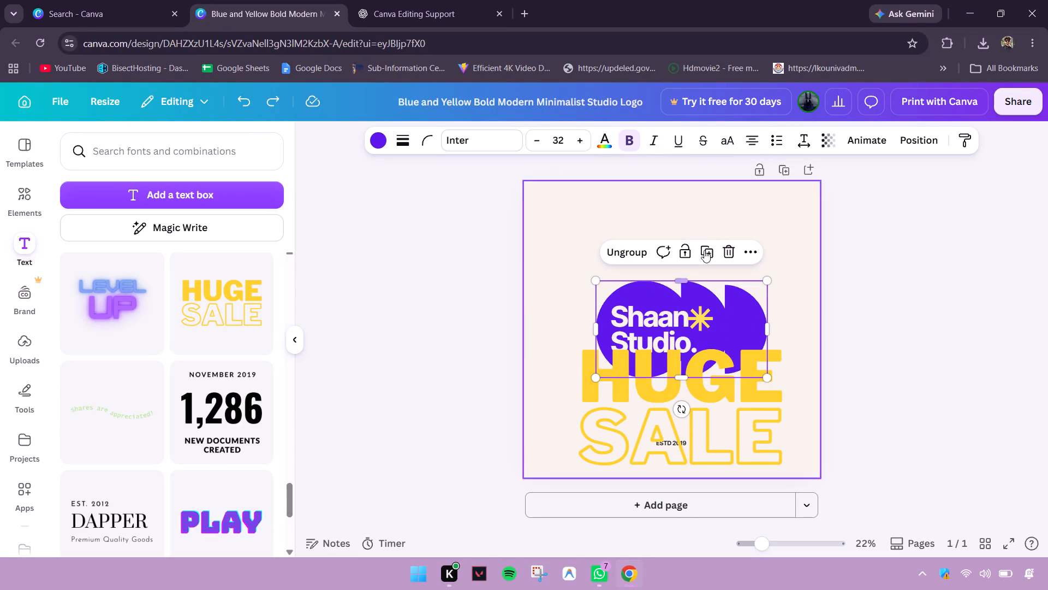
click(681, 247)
Delete the white Shaan Studio. text from the logo.
click(644, 318)
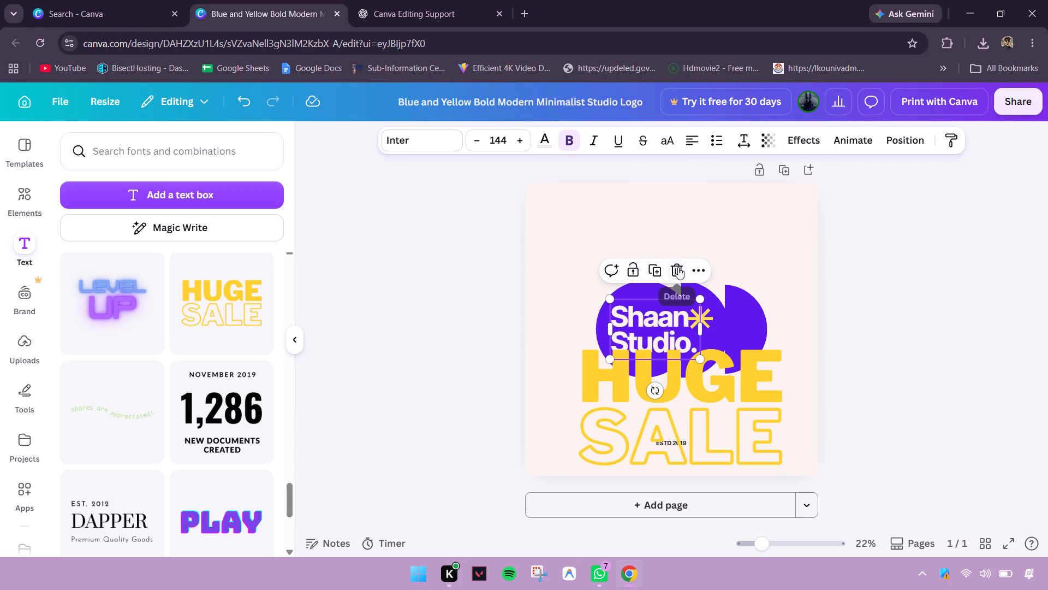
click(678, 267)
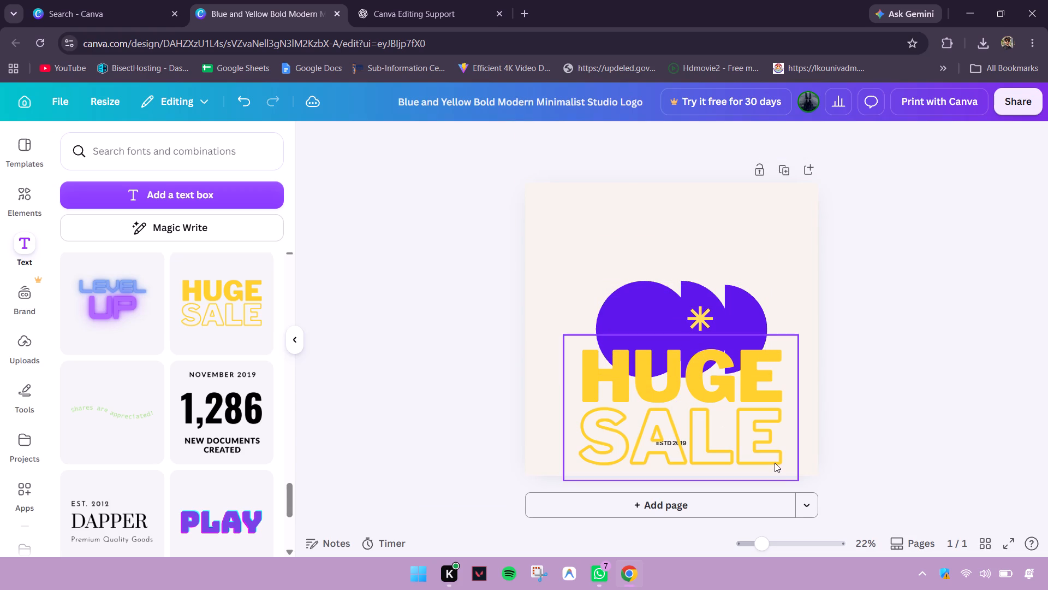
Shrink the HUGE SALE text group and place it on the large purple circle, just beside the yellow starburst.
drag(766, 438, 714, 332)
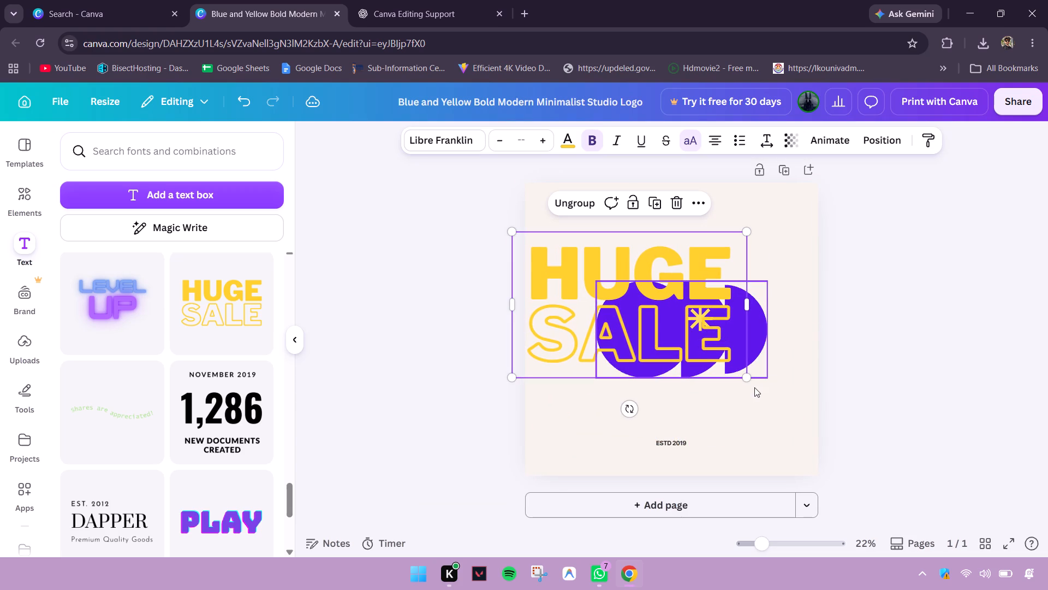
drag(749, 377, 667, 310)
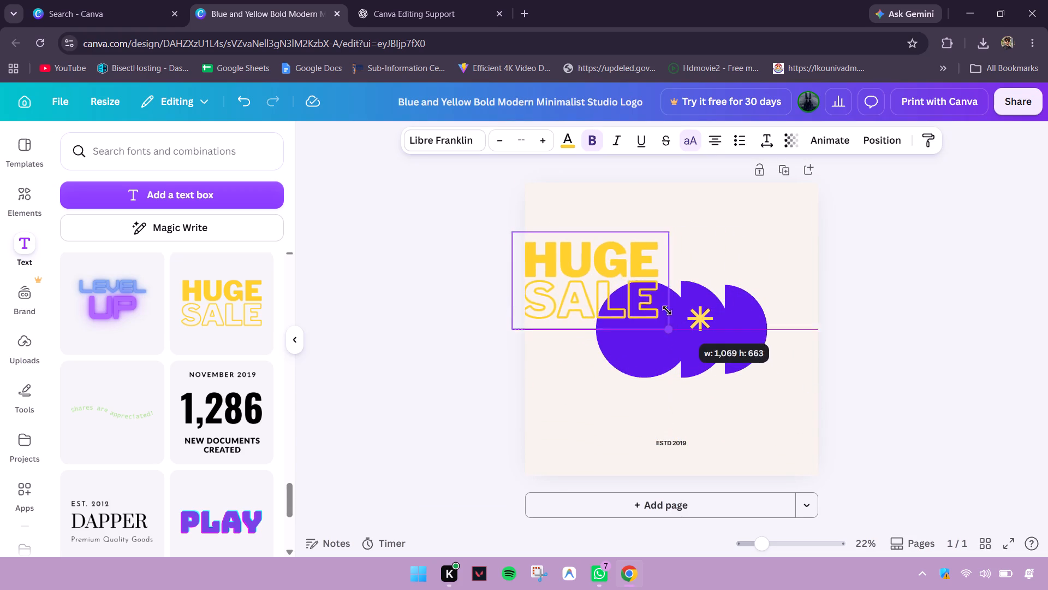
drag(667, 310, 627, 286)
drag(558, 267, 621, 326)
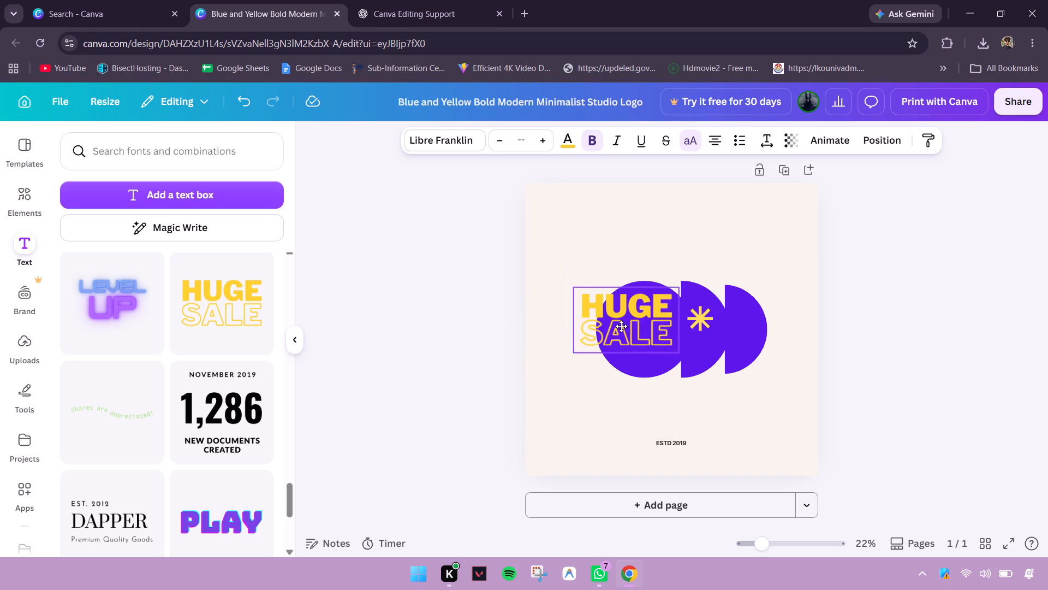
drag(621, 326, 633, 339)
drag(693, 370, 682, 347)
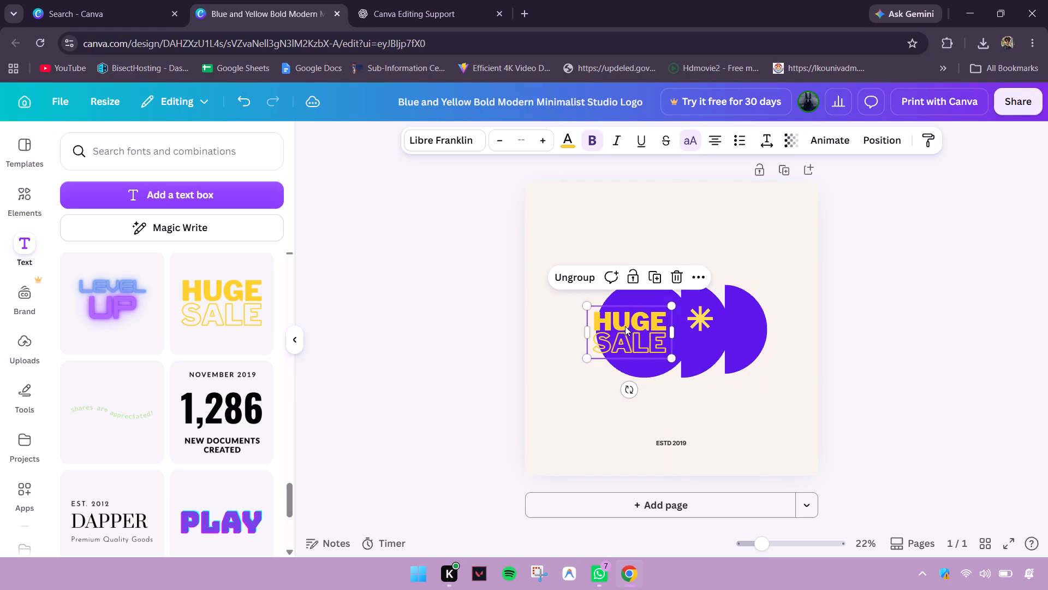
drag(625, 325, 640, 324)
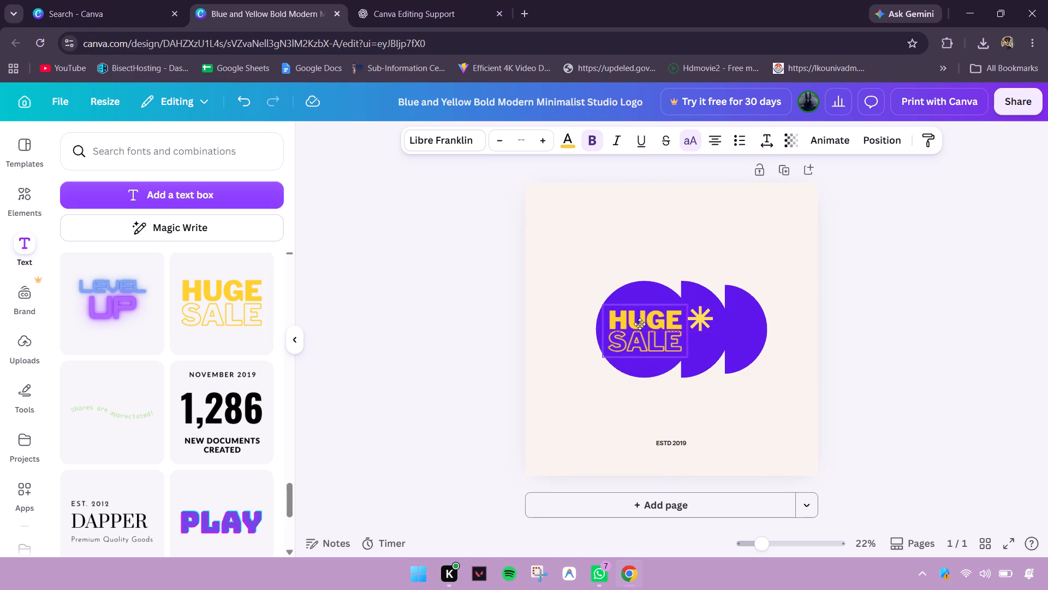
drag(640, 324, 638, 324)
Replace the word HUGE with SHAAN and widen its text box so the word fits on one line.
double_click(640, 319)
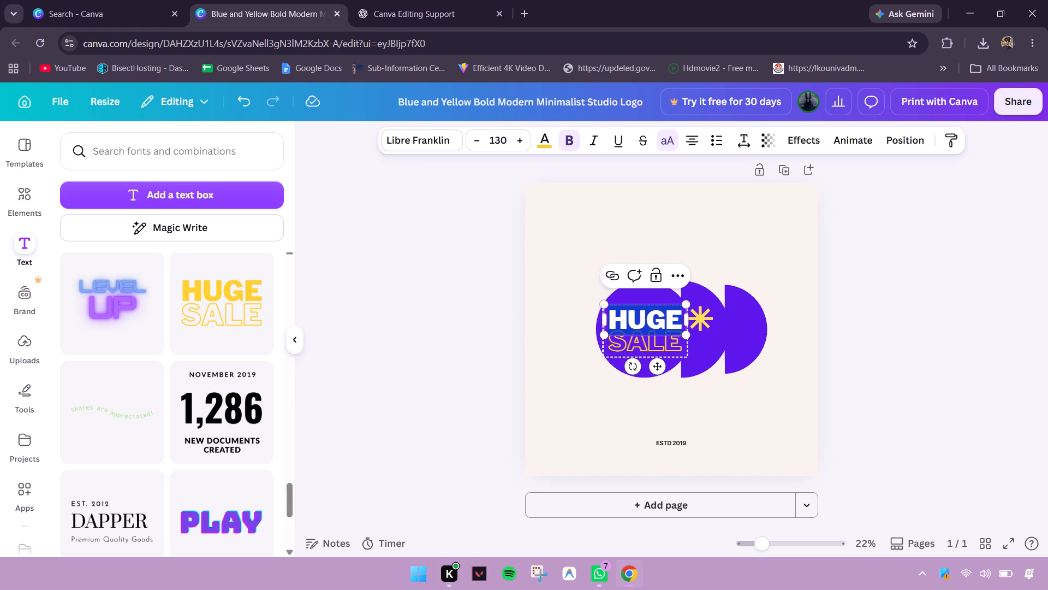
key(shift+s)
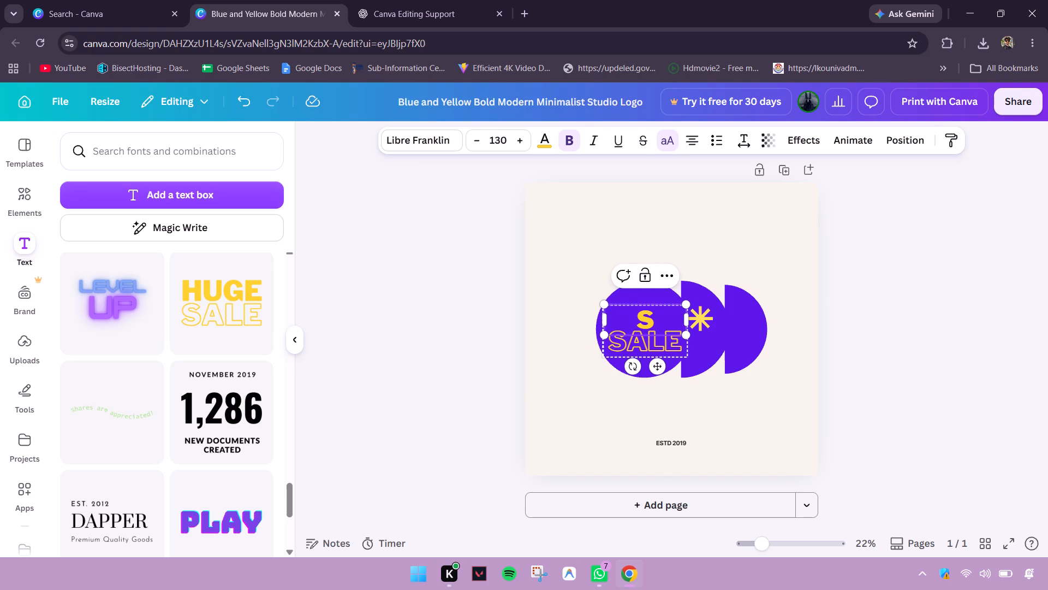
text(haa)
key(n)
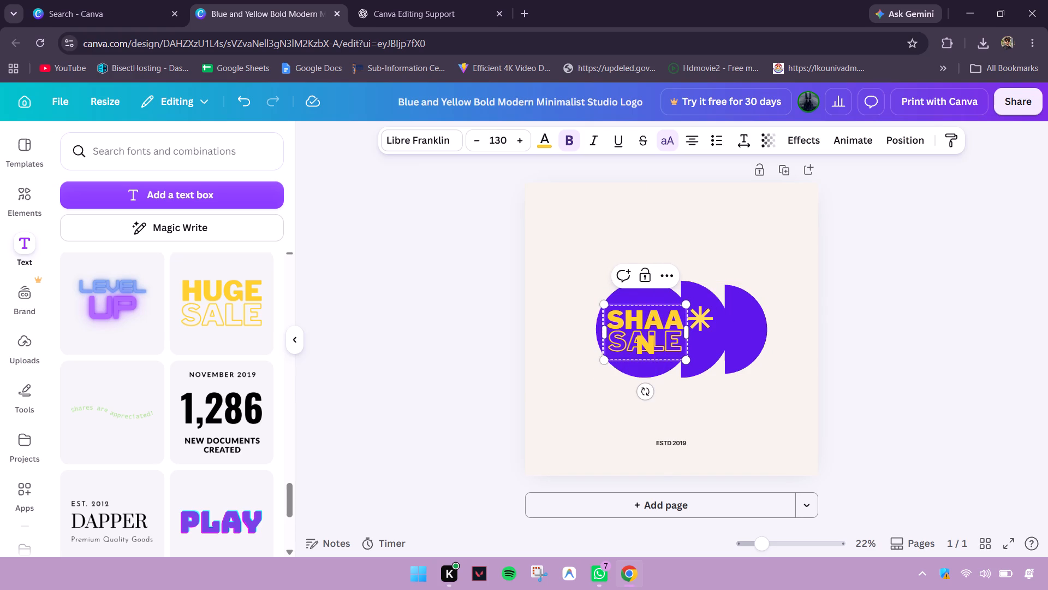
drag(690, 335, 712, 332)
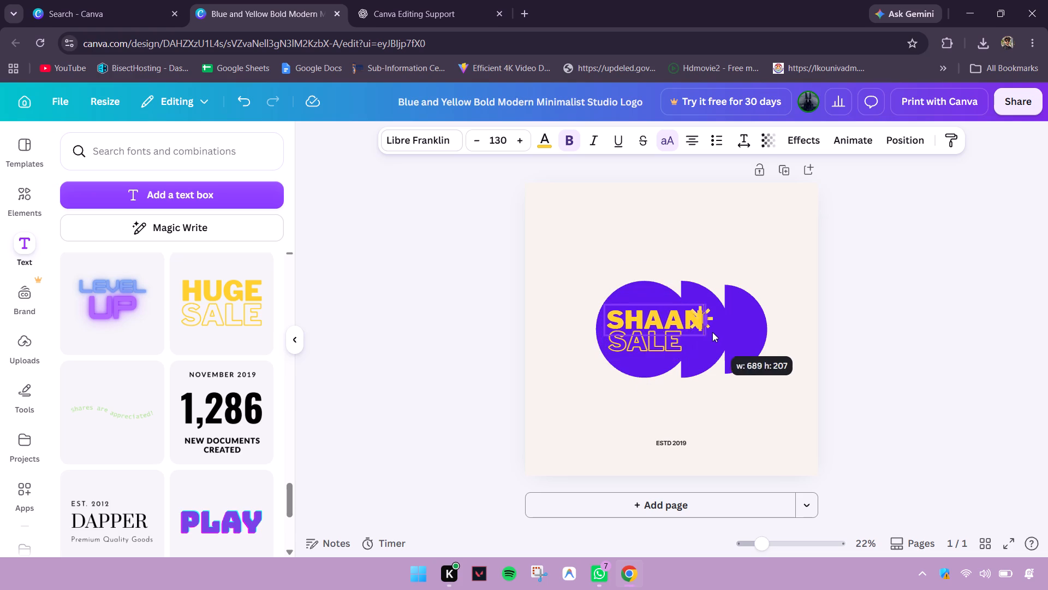
drag(712, 332, 742, 323)
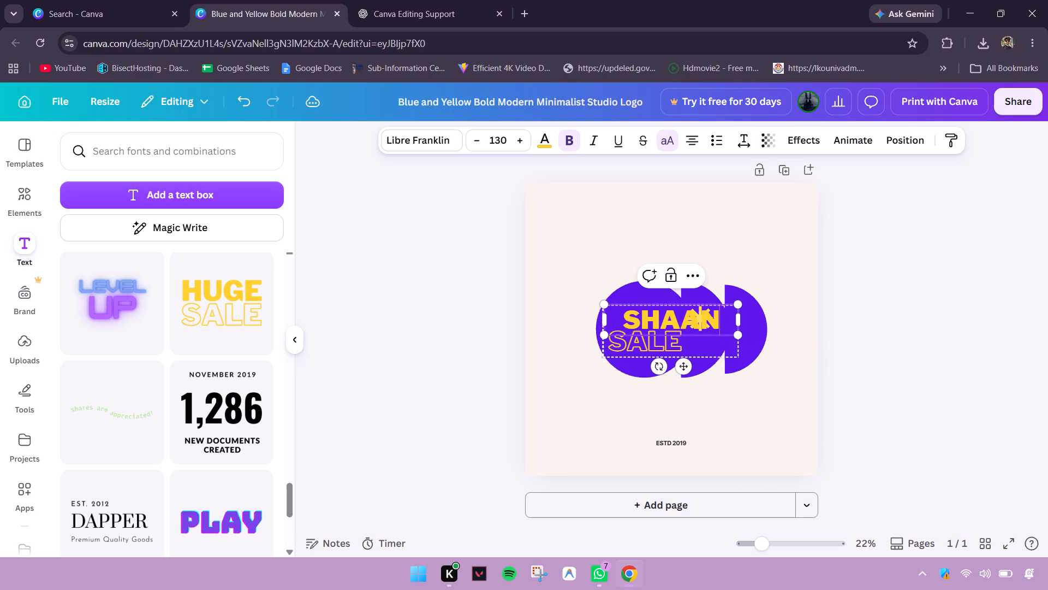
click(691, 323)
click(859, 296)
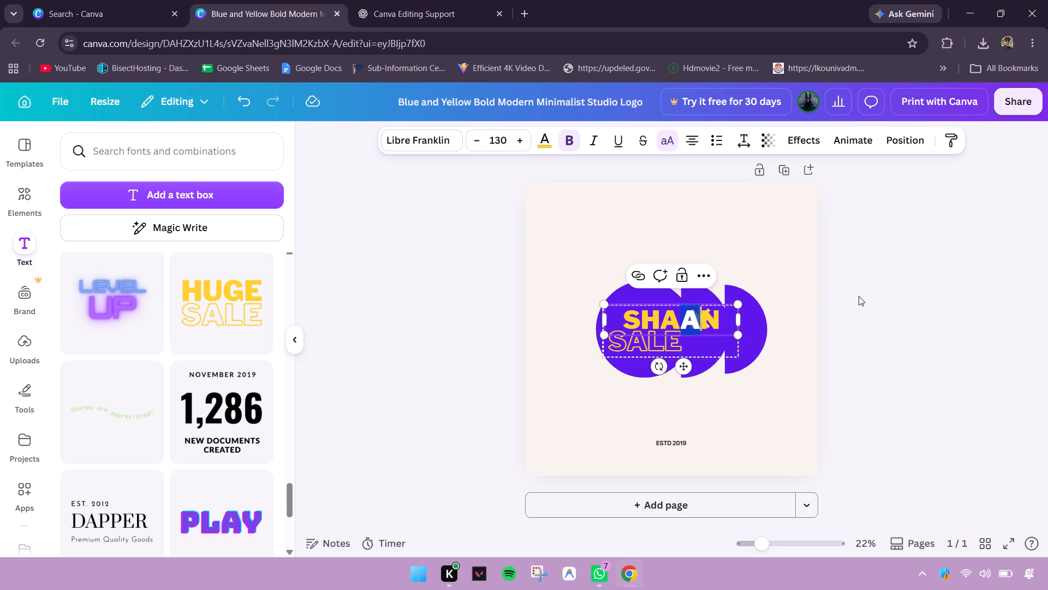
Shift the SHAAN SALE group aside and move the yellow starburst to the edge between the second and third purple shapes.
drag(667, 316, 644, 311)
click(800, 328)
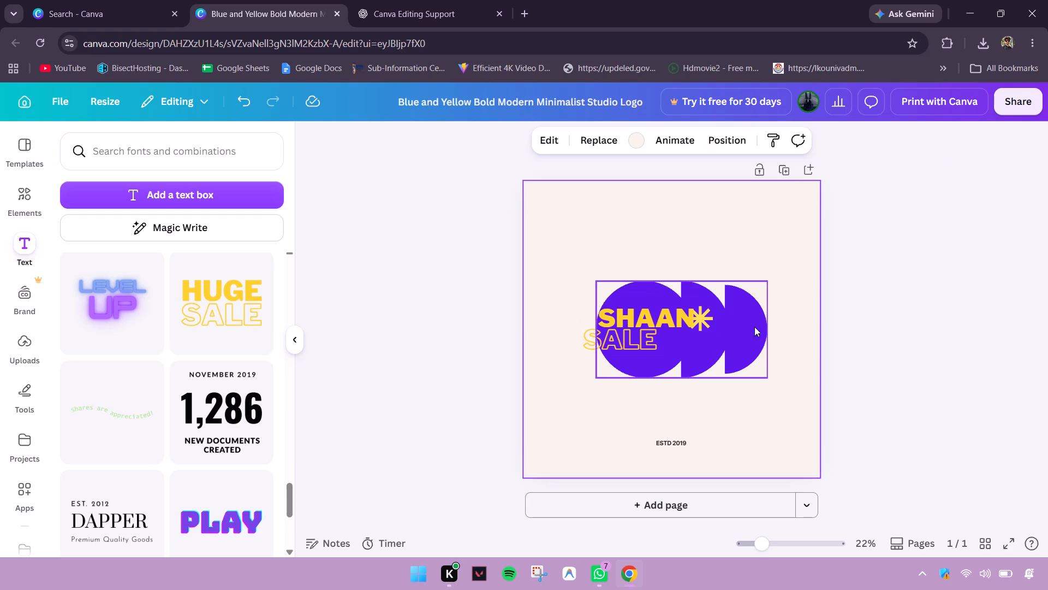
click(704, 320)
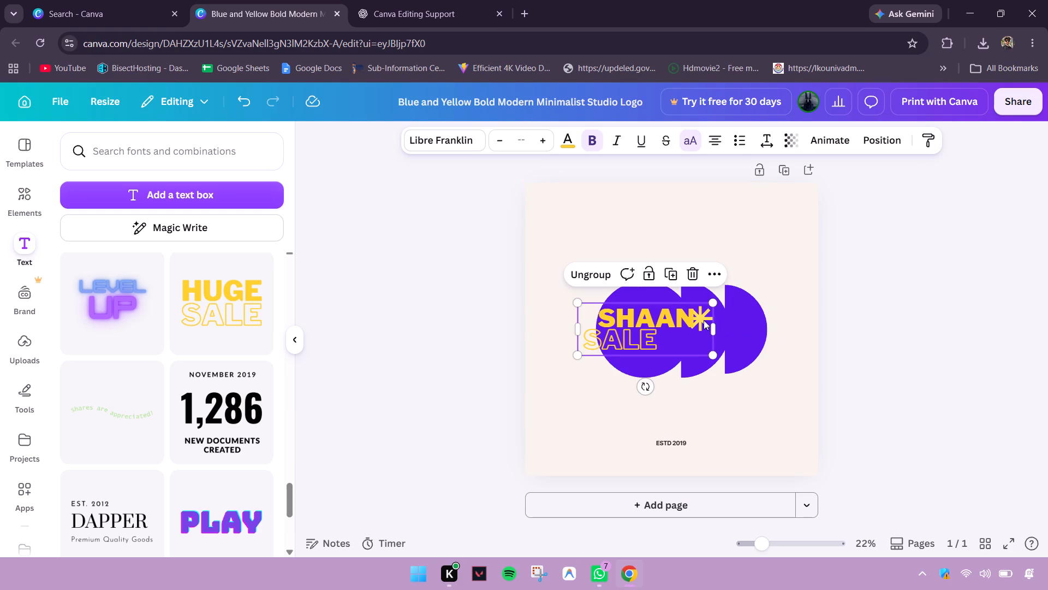
drag(698, 322, 615, 330)
drag(706, 322, 725, 328)
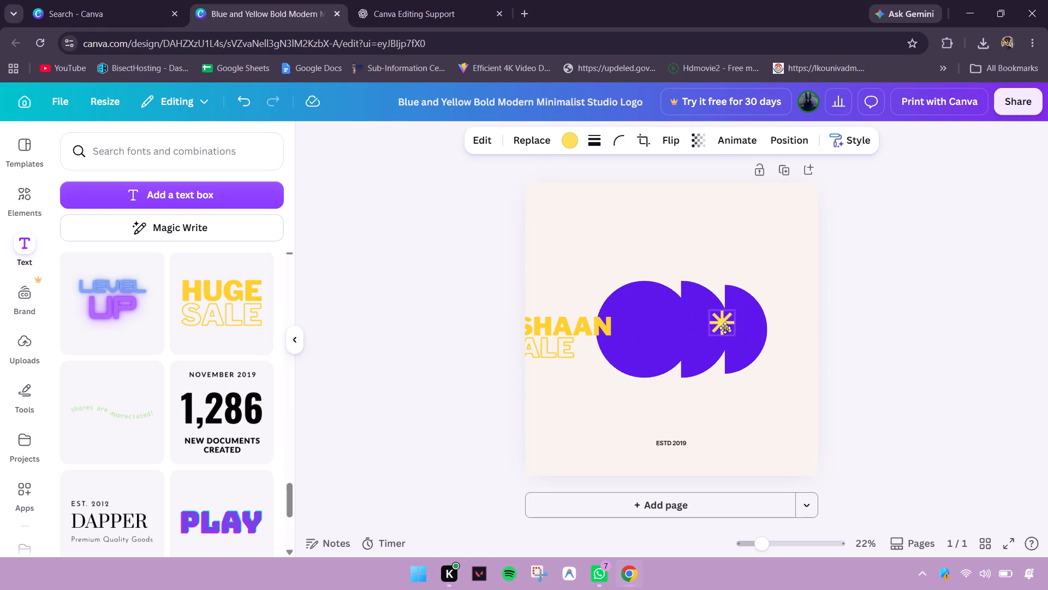
drag(725, 328, 722, 326)
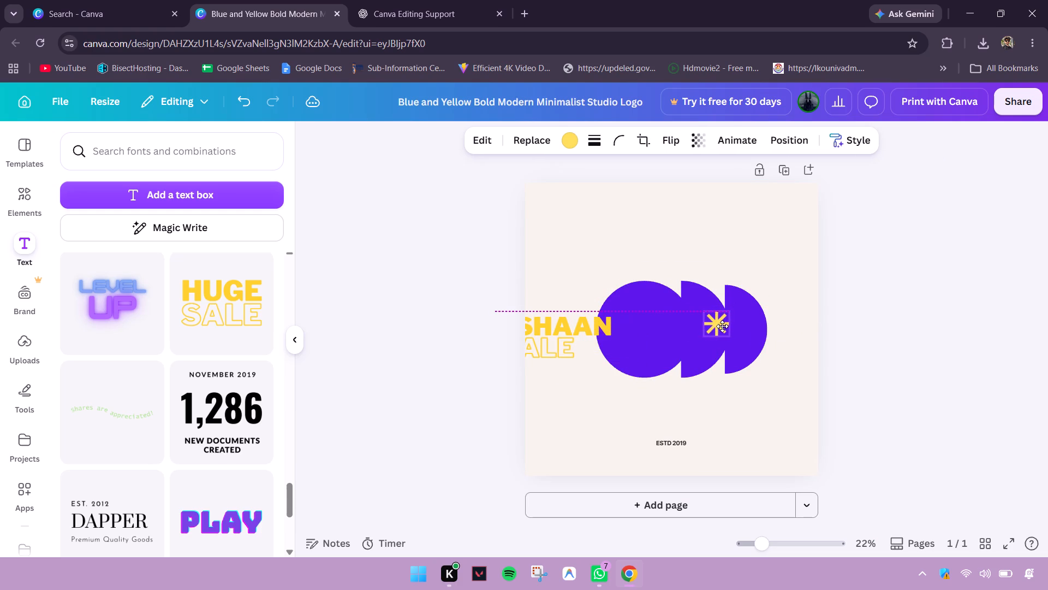
drag(722, 326, 723, 325)
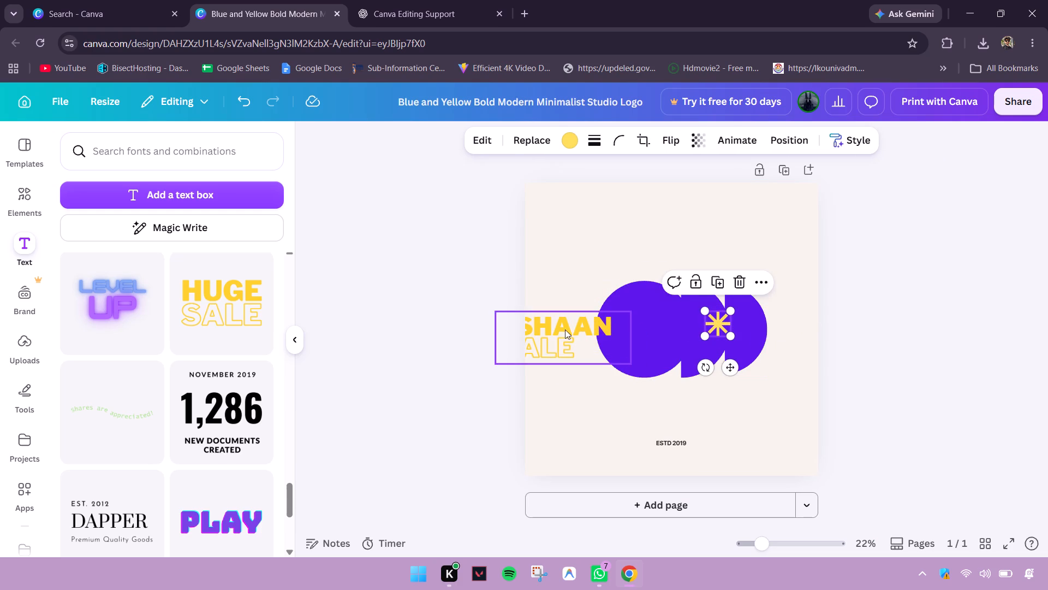
Move the SHAAN SALE text group back onto the large purple circle, just beside the yellow starburst.
drag(559, 330, 653, 326)
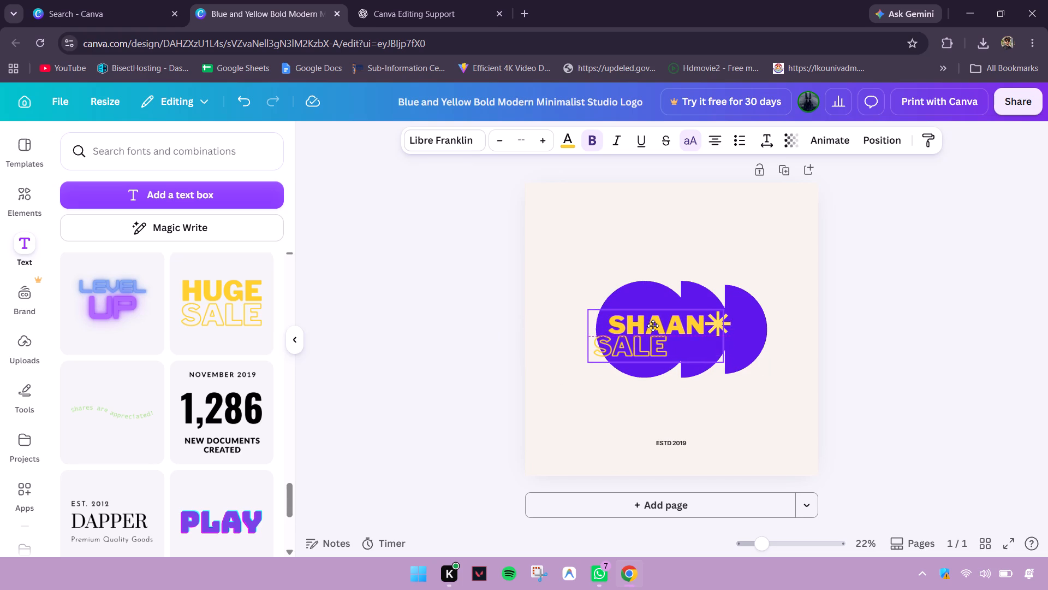
drag(653, 326, 649, 325)
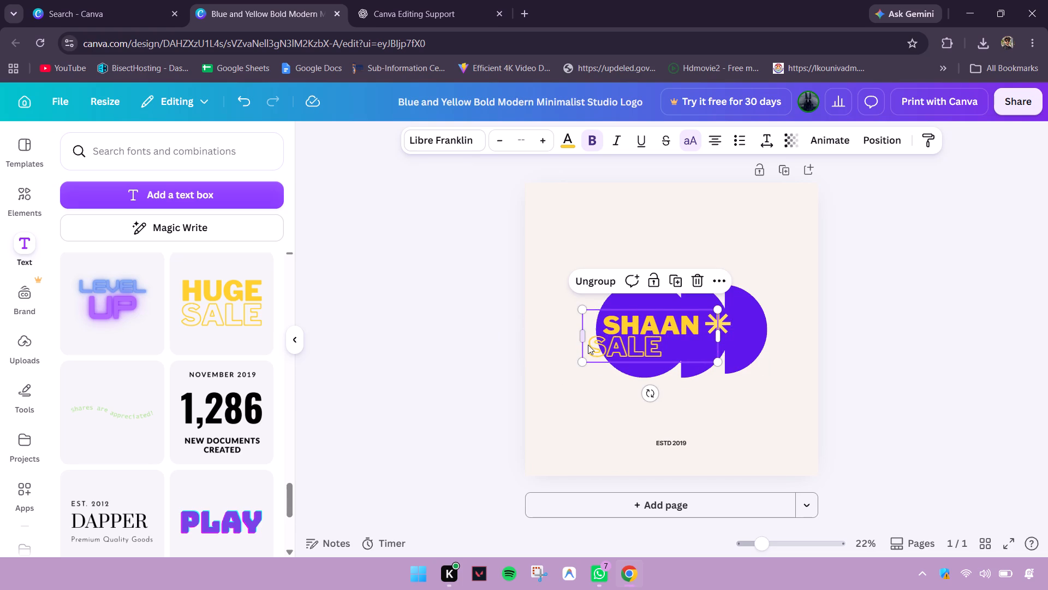
click(593, 350)
click(593, 350)
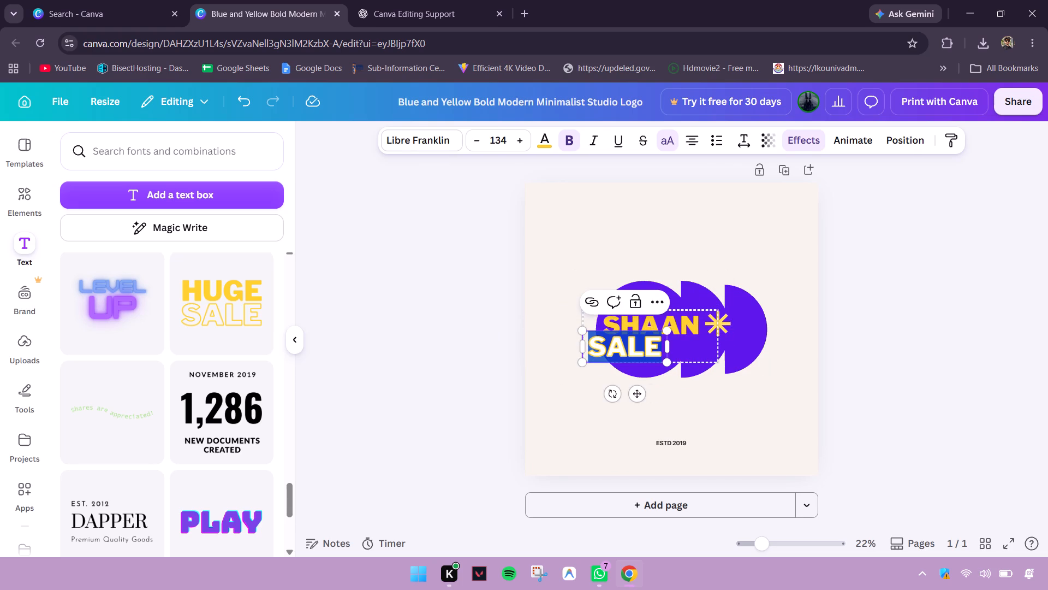
click(582, 384)
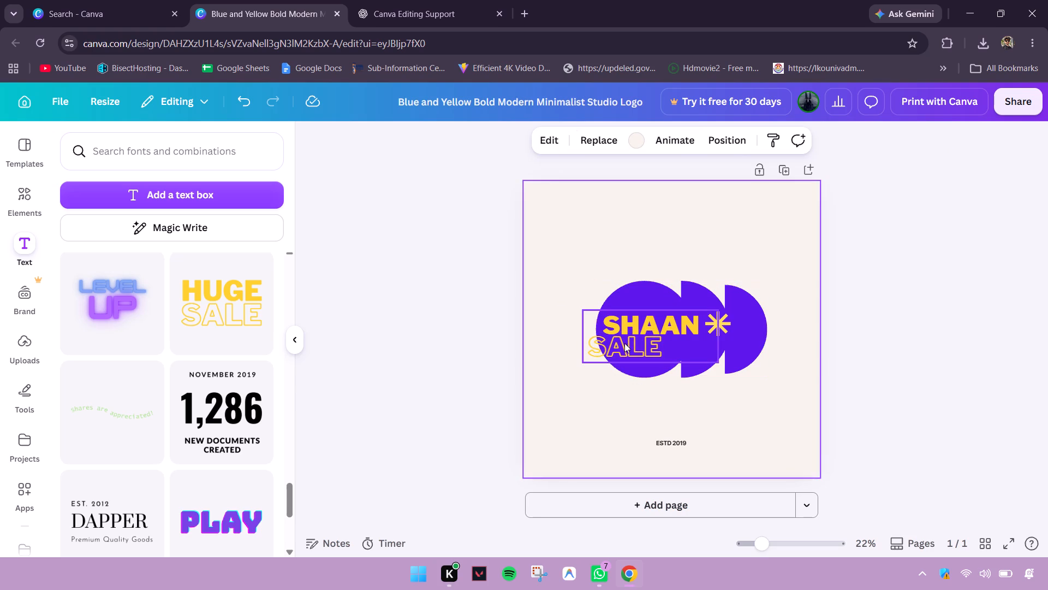
drag(620, 345, 628, 340)
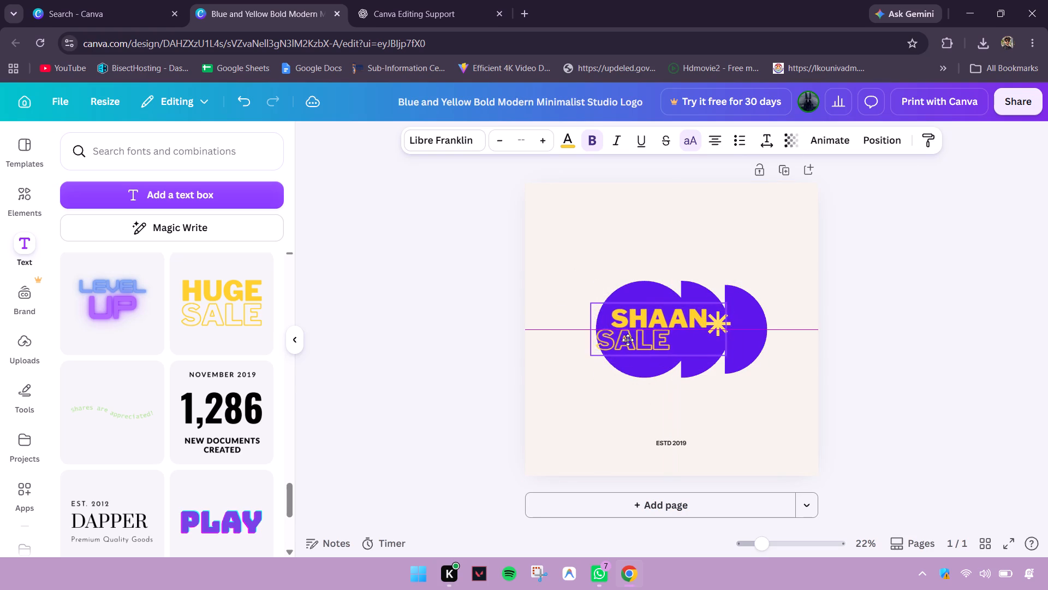
drag(628, 340, 623, 339)
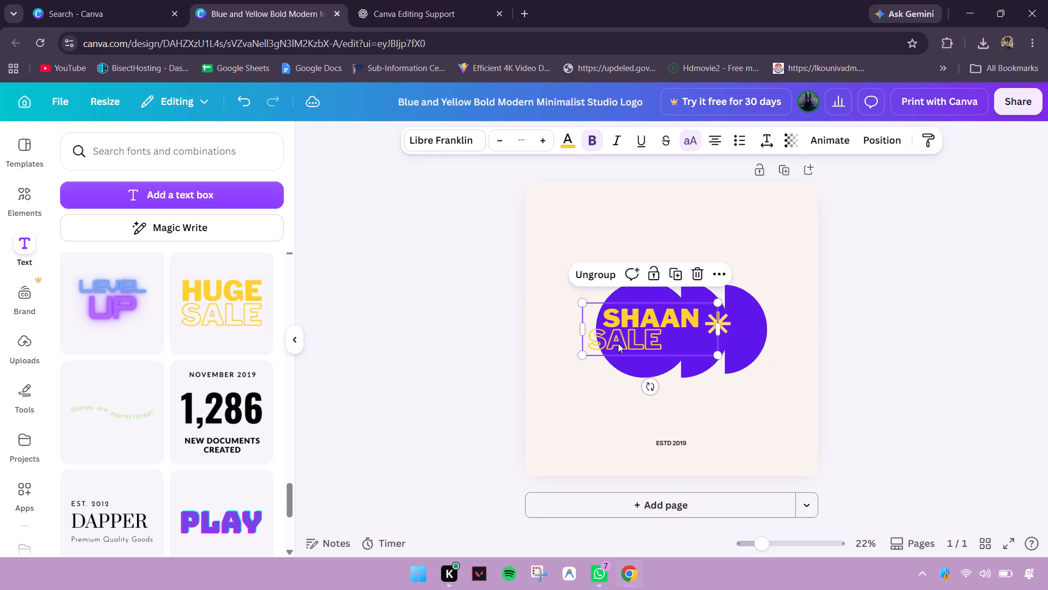
Shift the outlined word SALE within its group so it starts in line with SHAAN, directly beneath it.
click(618, 343)
drag(618, 343, 632, 346)
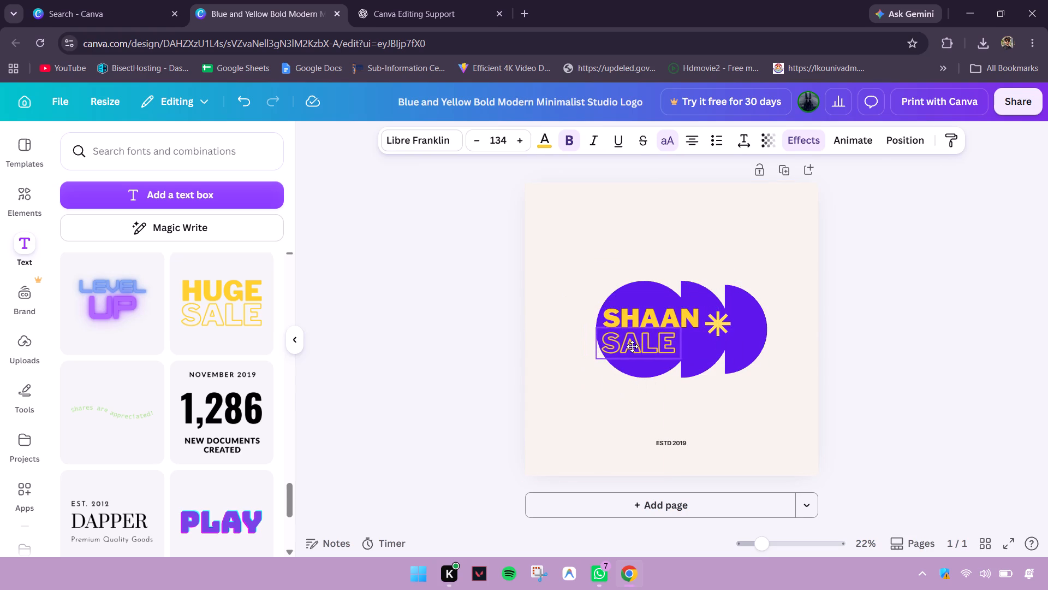
drag(632, 346, 644, 346)
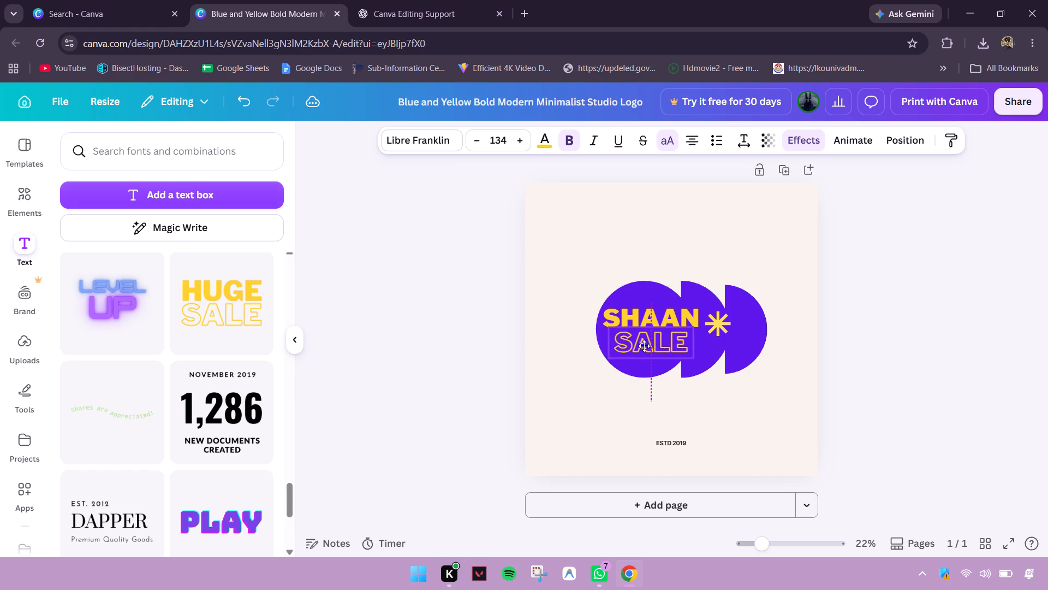
drag(644, 346, 634, 346)
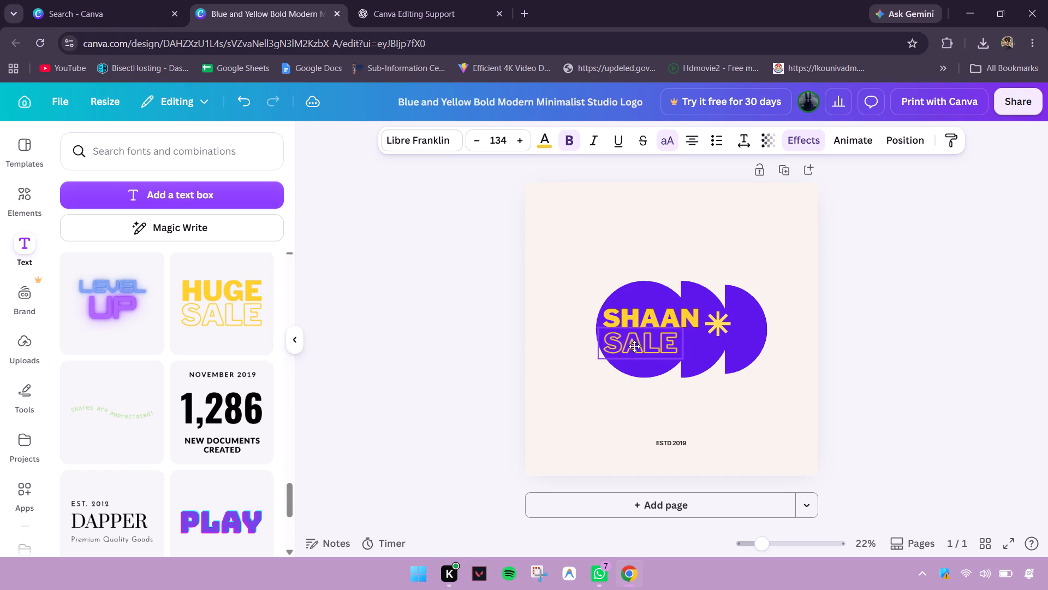
drag(634, 346, 635, 346)
Replace the word SALE with DIGITAL and widen its text box so the word fits on one line.
double_click(642, 343)
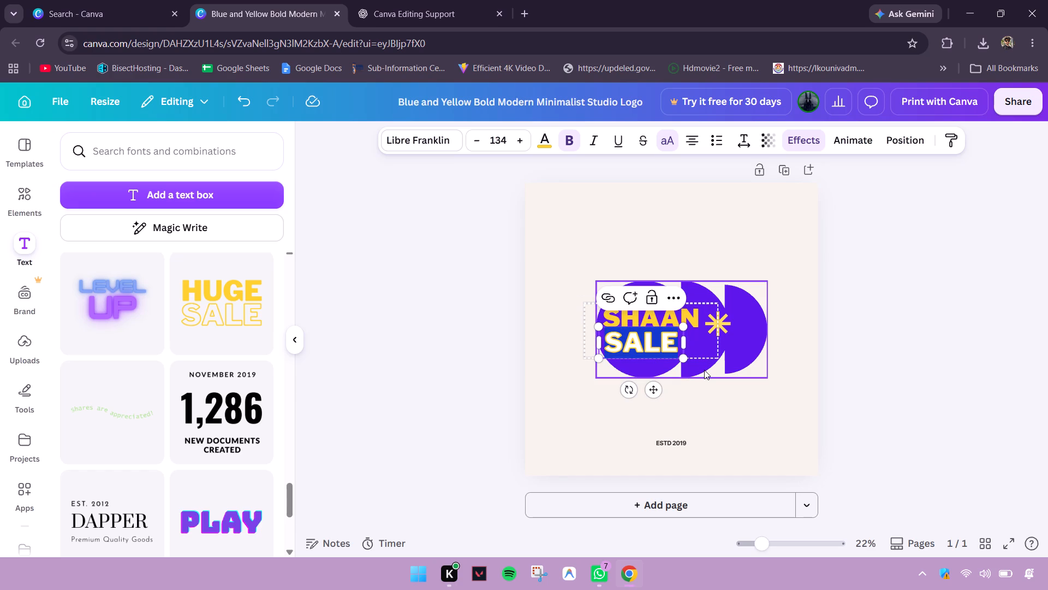
key(d)
text(igital)
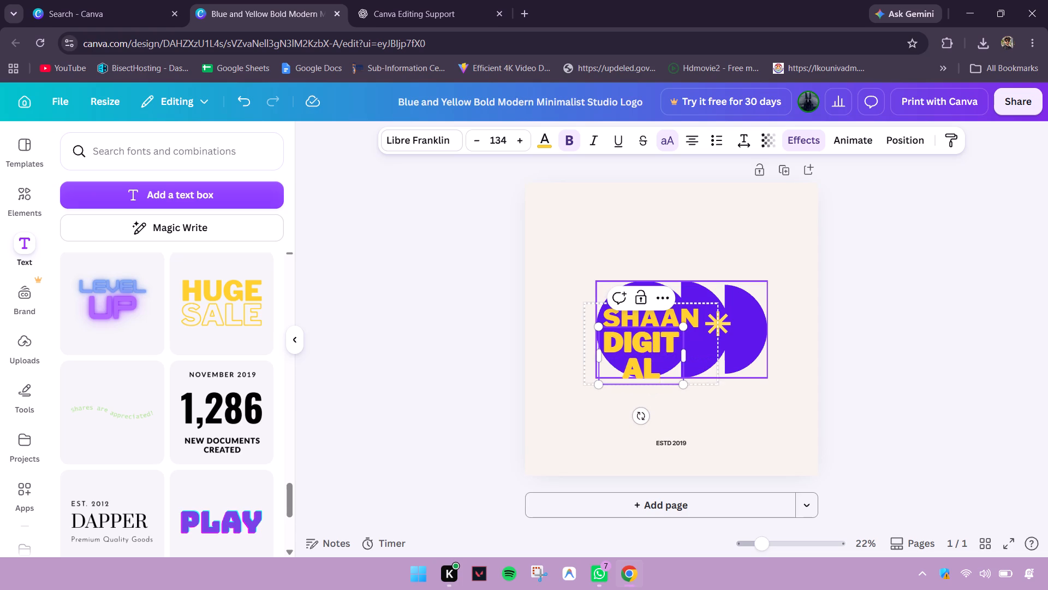
drag(686, 358, 747, 345)
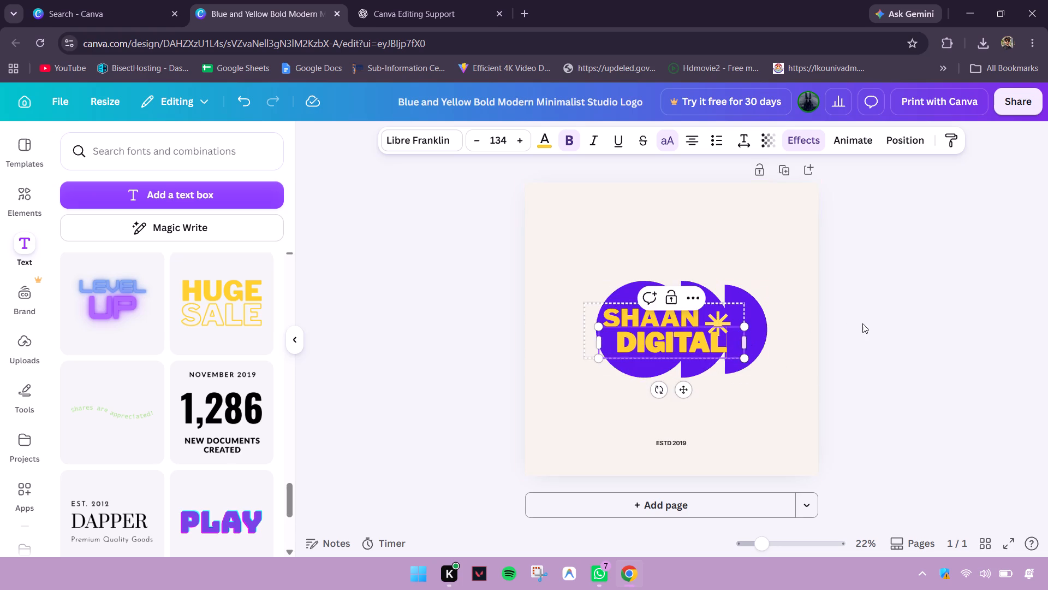
click(867, 322)
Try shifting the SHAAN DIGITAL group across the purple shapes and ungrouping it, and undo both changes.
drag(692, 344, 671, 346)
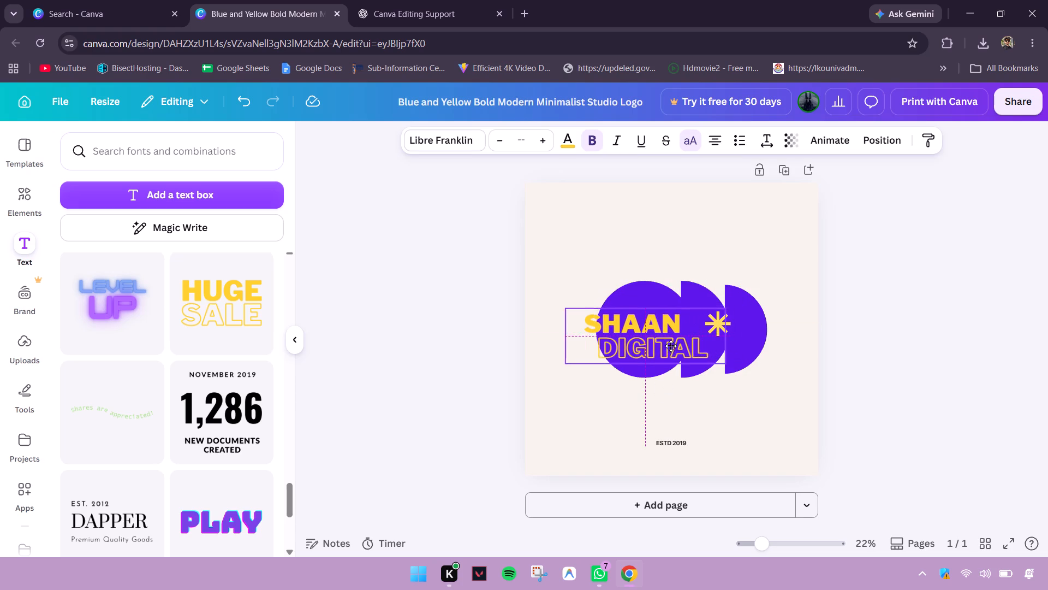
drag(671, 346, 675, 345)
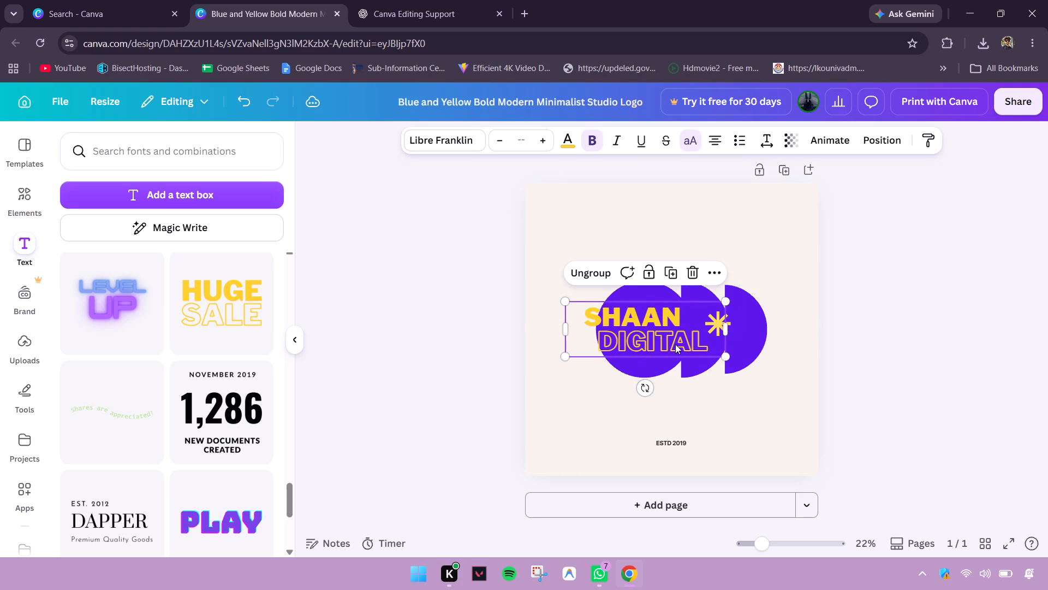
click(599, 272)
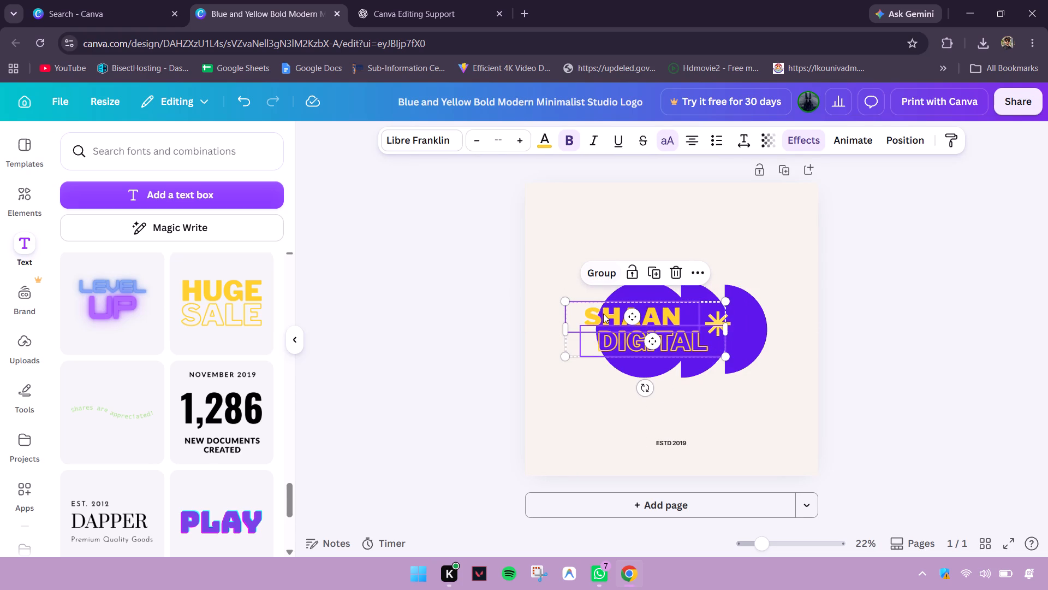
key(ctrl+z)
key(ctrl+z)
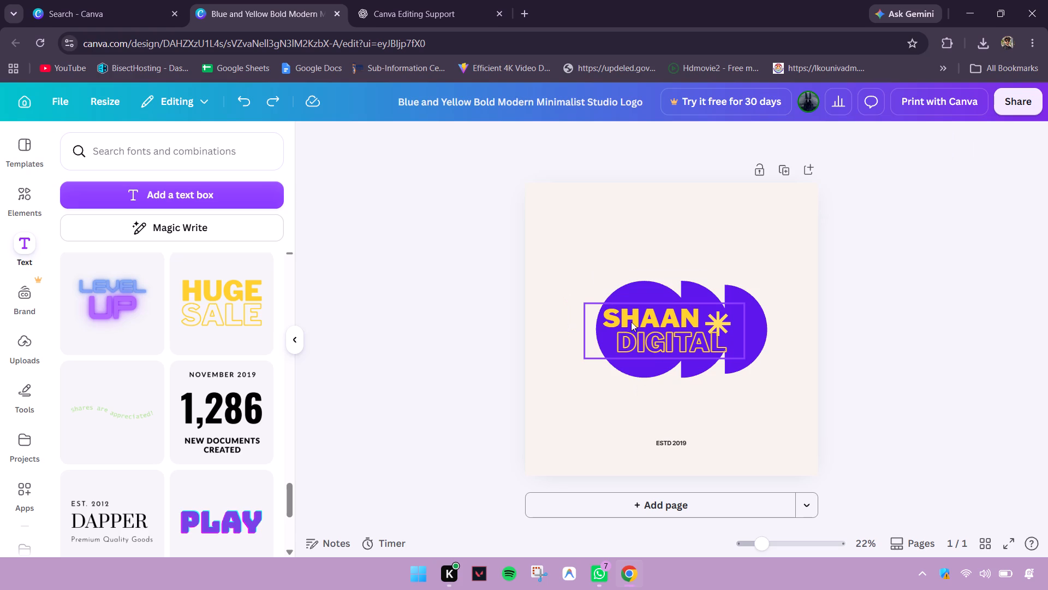
Ungroup the SHAAN DIGITAL text and lock the word SHAAN.
click(635, 316)
click(622, 273)
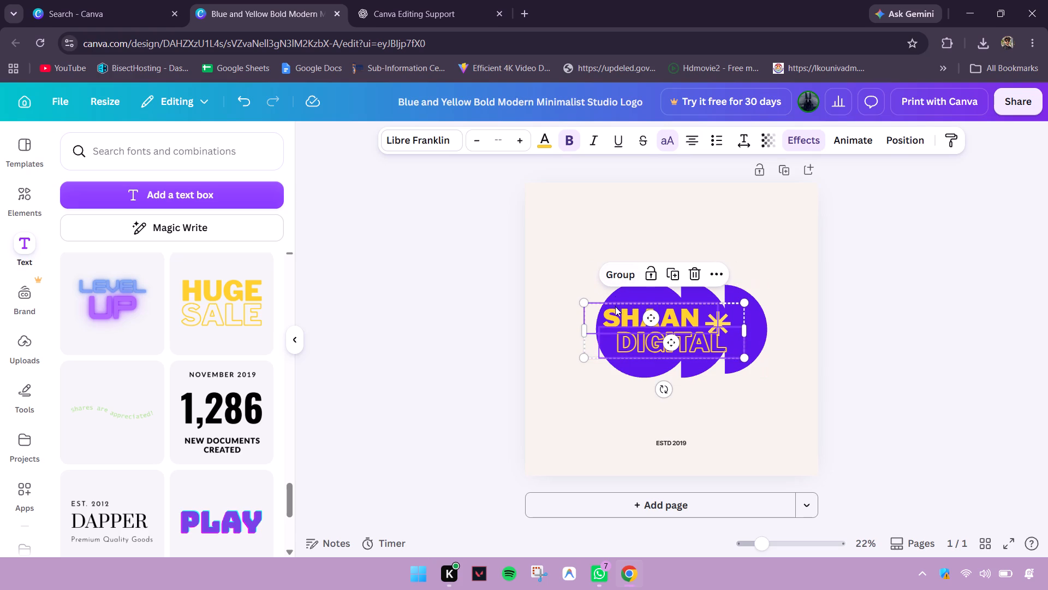
click(553, 318)
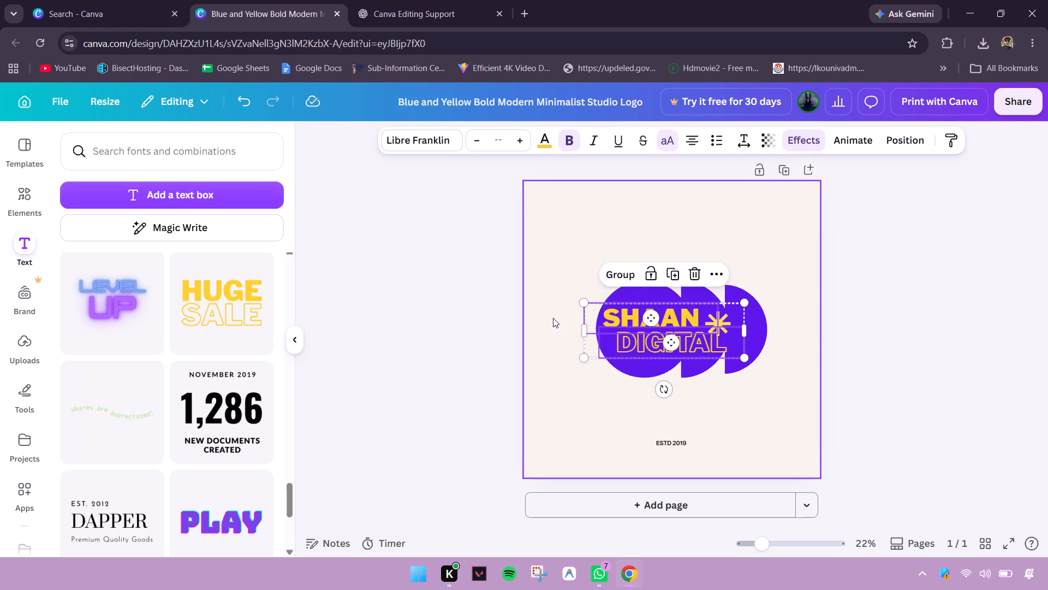
click(619, 312)
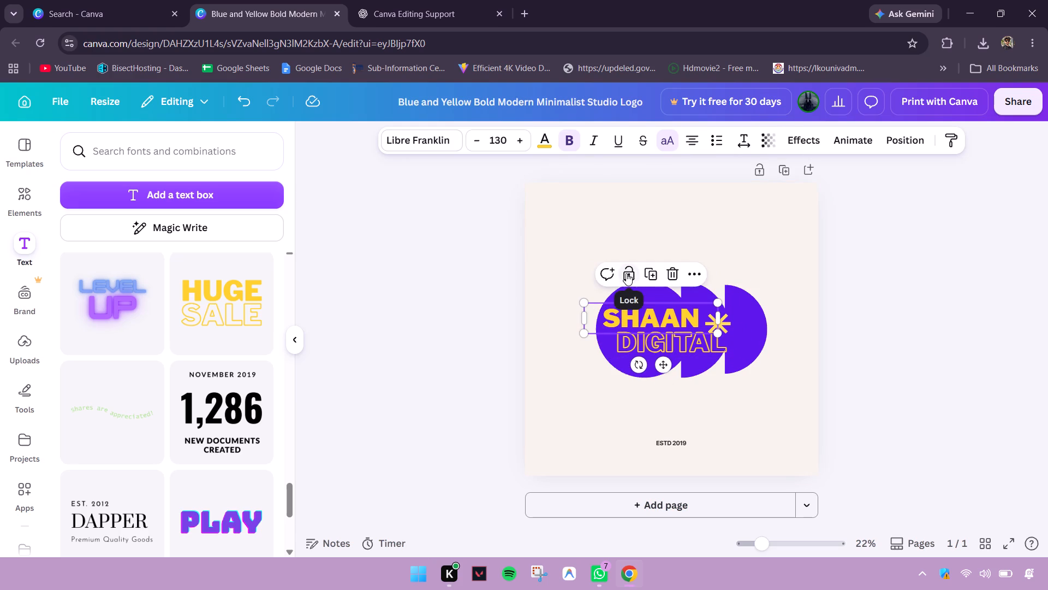
click(626, 273)
Shrink the outlined word DIGITAL to about font size 109 and place it closely under SHAAN, matching that word's width.
drag(646, 339, 640, 340)
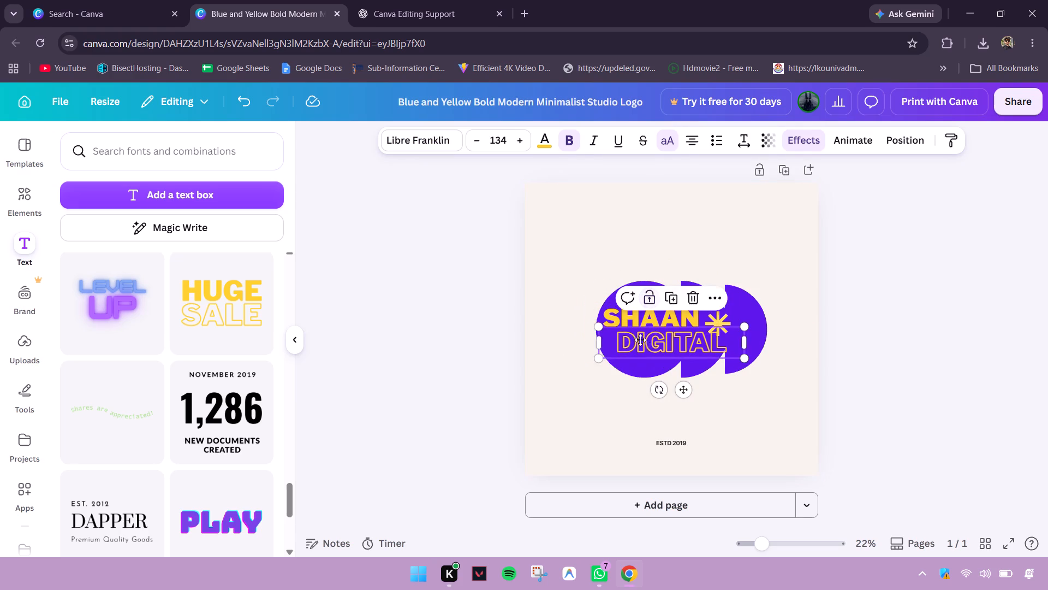
drag(640, 340, 635, 335)
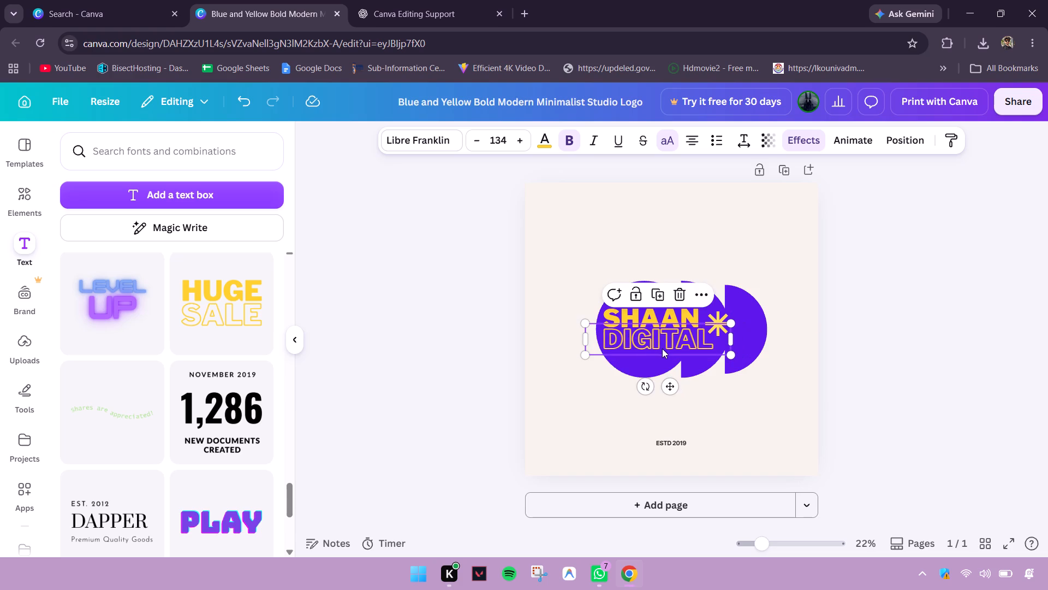
drag(732, 354, 736, 359)
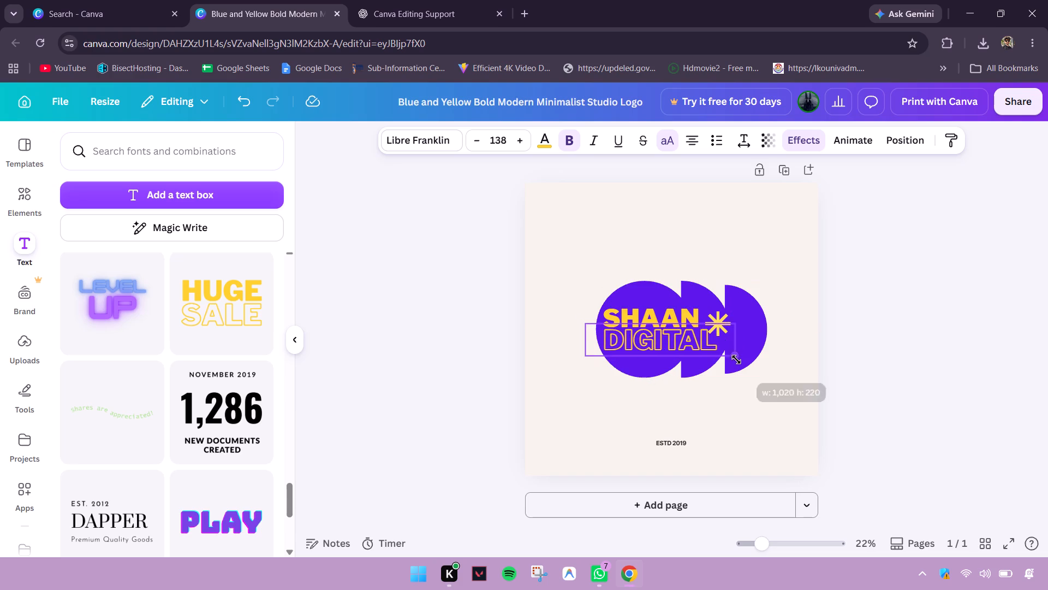
drag(736, 359, 704, 353)
drag(662, 343, 671, 353)
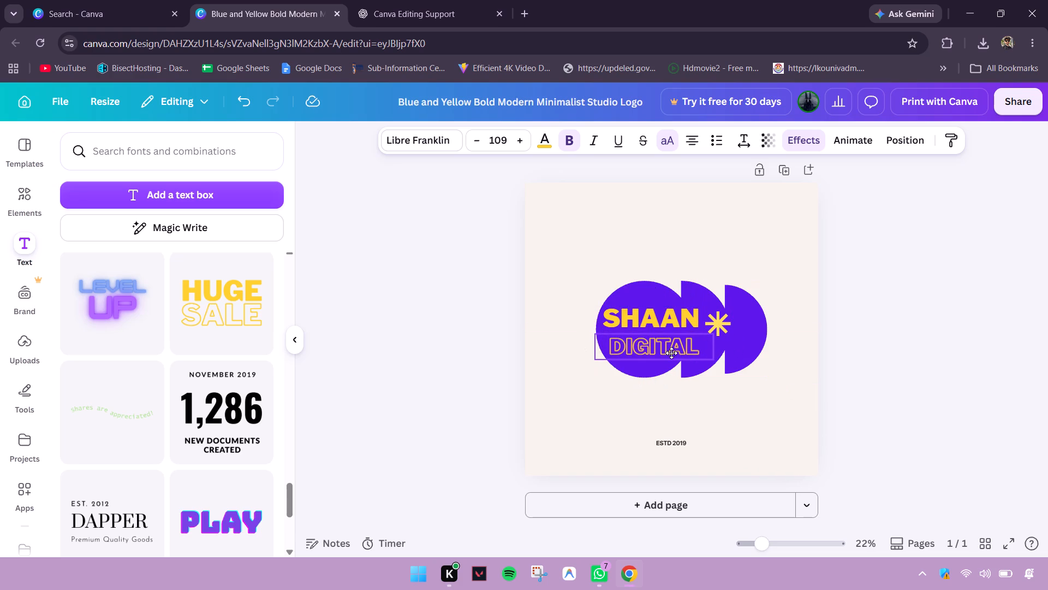
drag(671, 353, 669, 346)
click(868, 323)
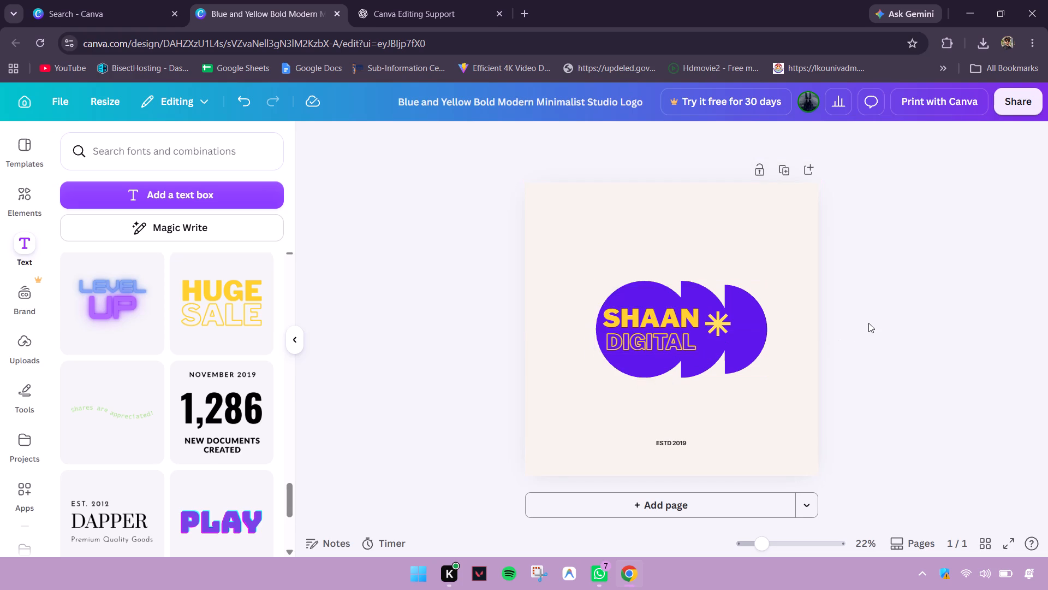
Move the yellow starburst slightly away from the text, onto the straight edge of the third purple shape.
drag(719, 326, 731, 326)
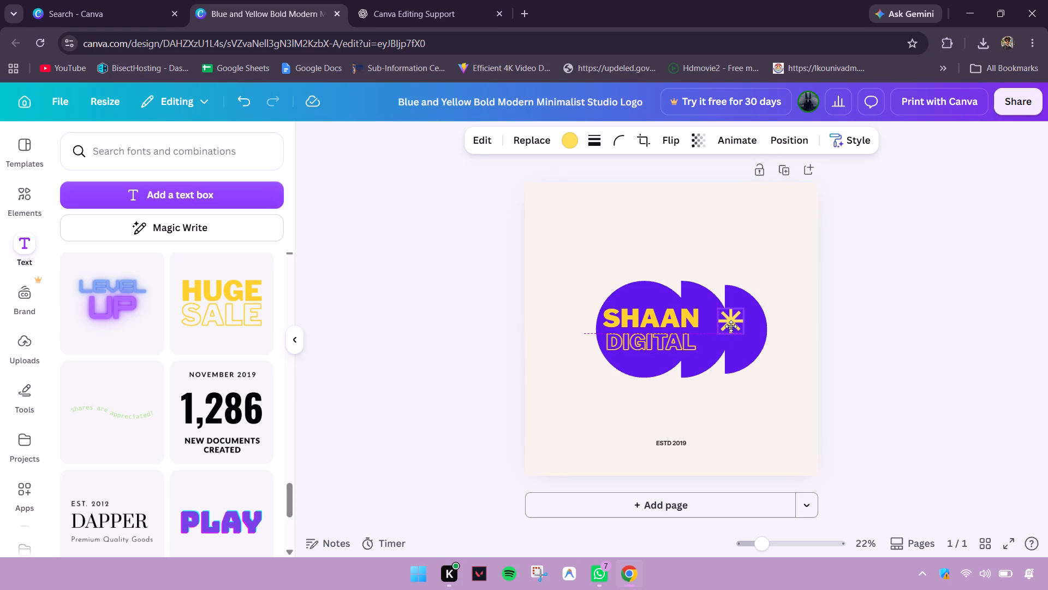
drag(731, 326, 734, 326)
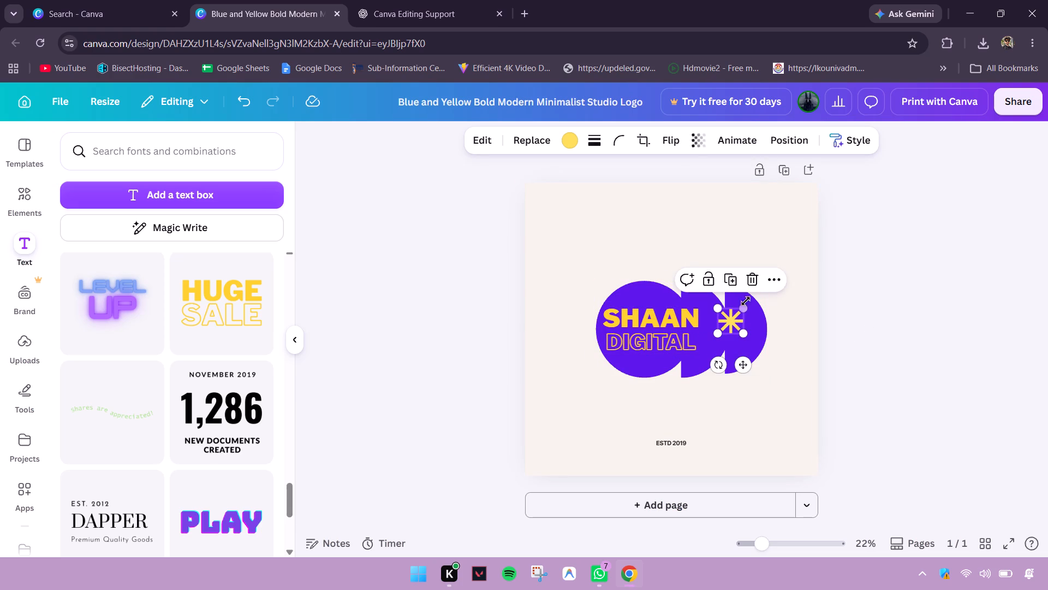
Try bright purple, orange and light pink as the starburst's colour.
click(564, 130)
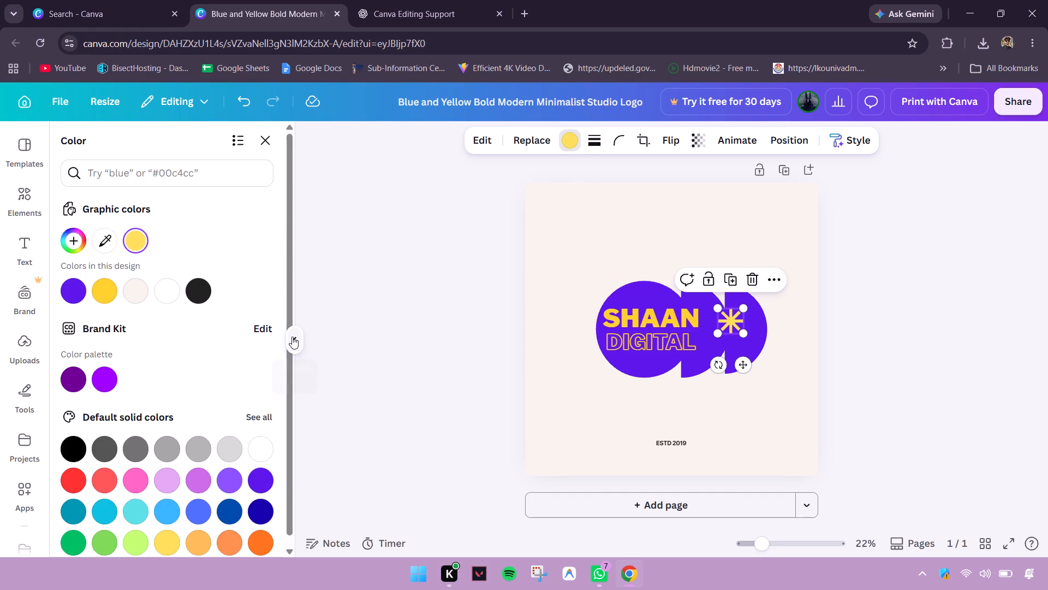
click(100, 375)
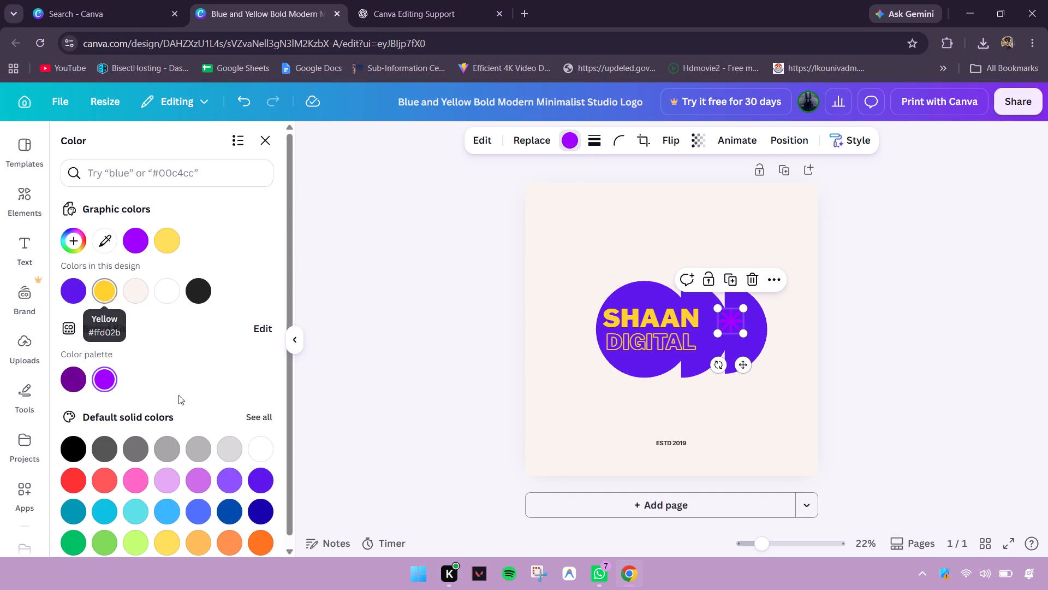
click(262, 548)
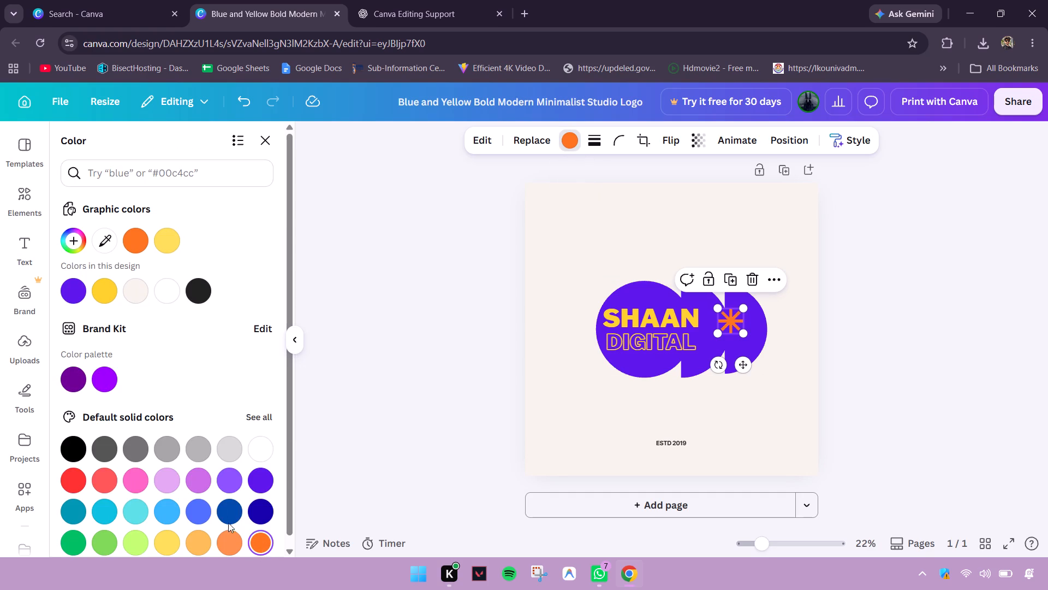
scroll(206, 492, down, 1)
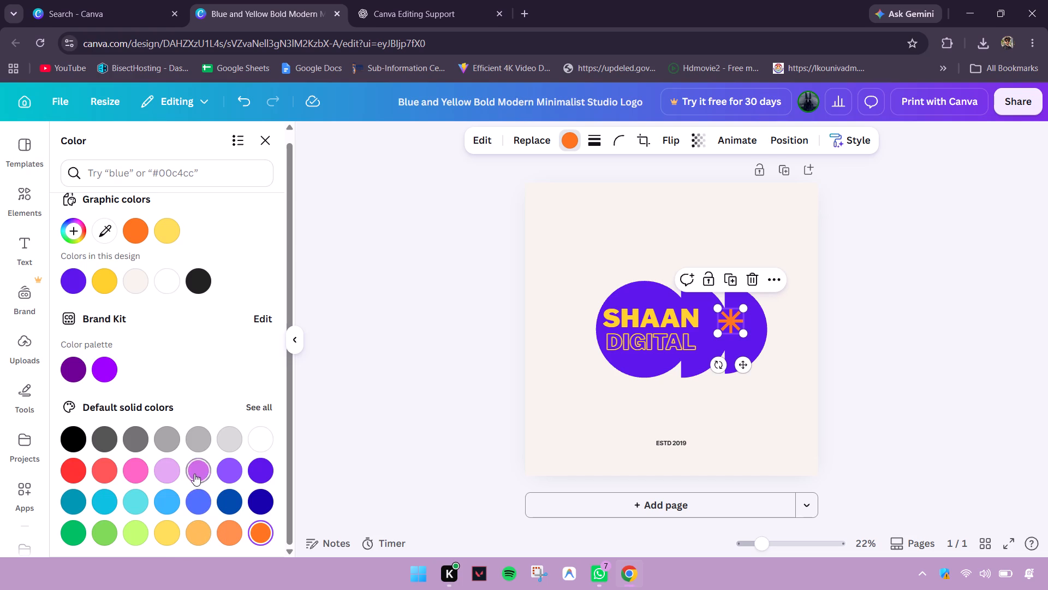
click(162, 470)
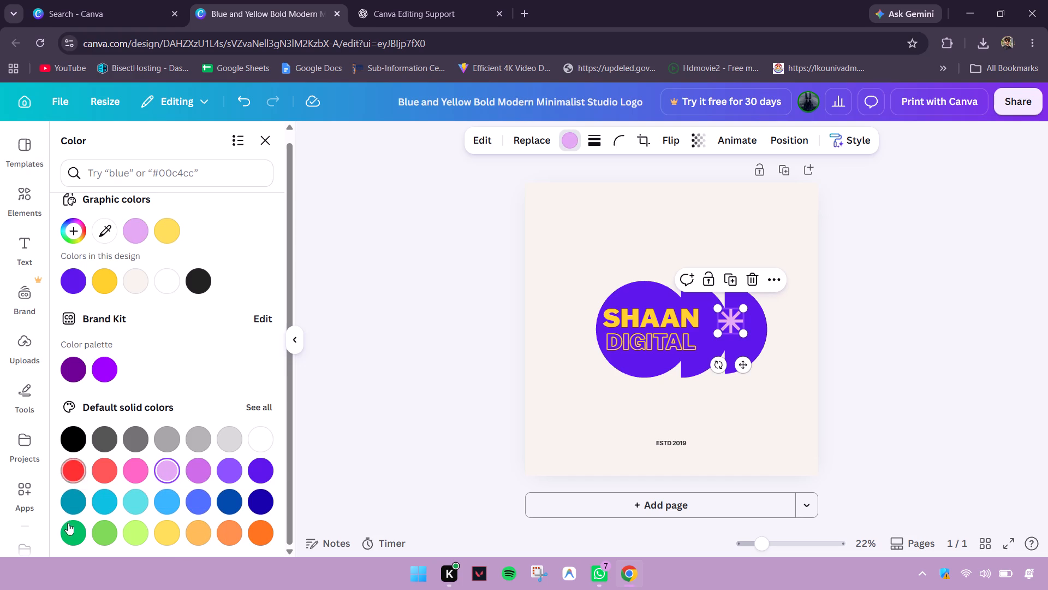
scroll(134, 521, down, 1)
Set the starburst's colour to white, from the colours used in this design.
click(168, 274)
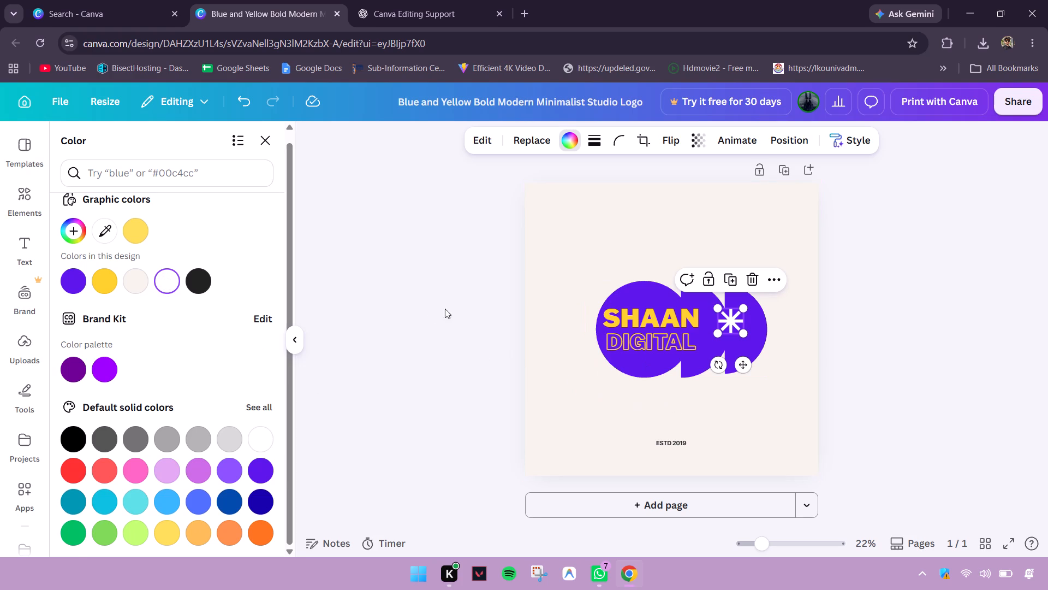
click(426, 305)
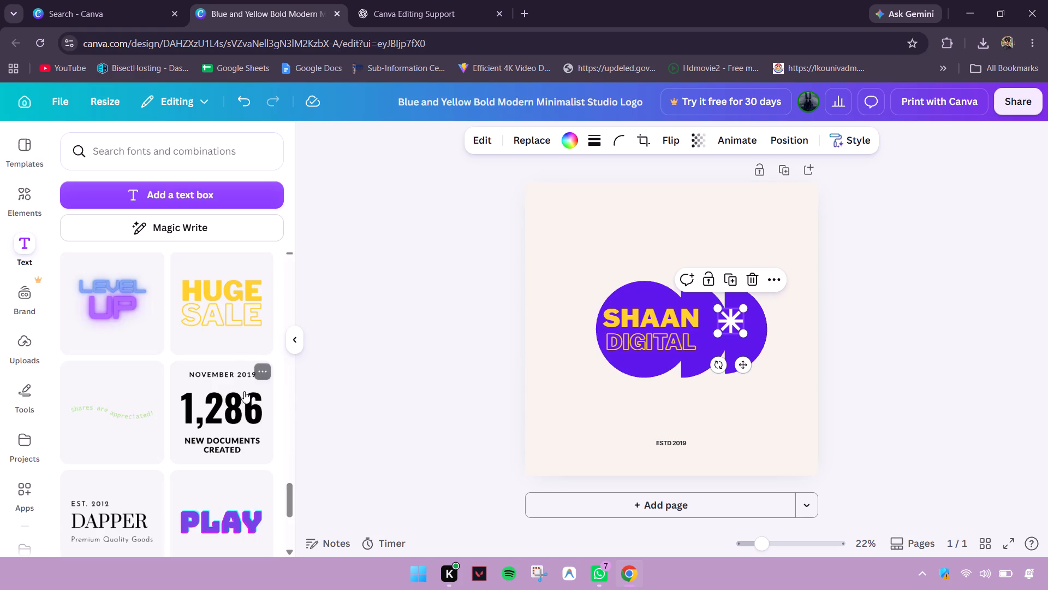
Add the recently used SOFT SHADOW text style to the logo and replace its wording with "studio".
scroll(167, 463, down, 2)
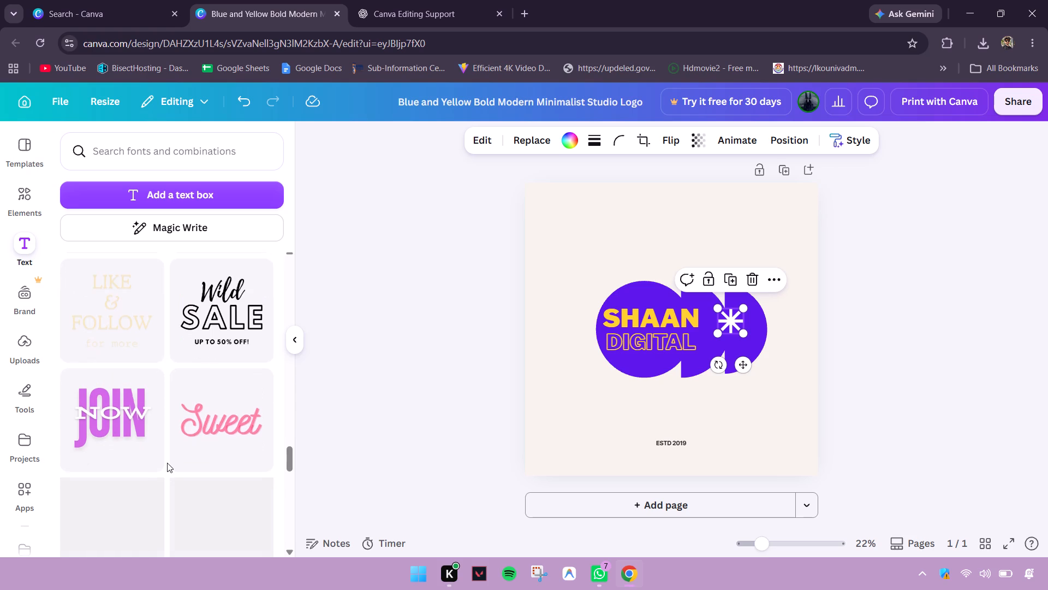
scroll(167, 463, down, 3)
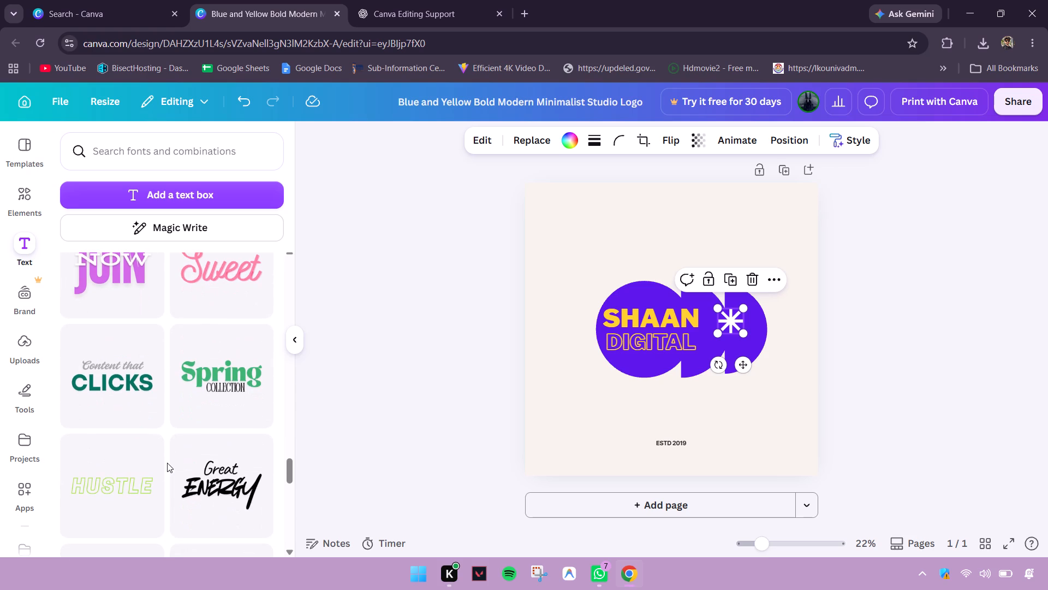
scroll(167, 463, down, 1)
scroll(167, 463, up, 1)
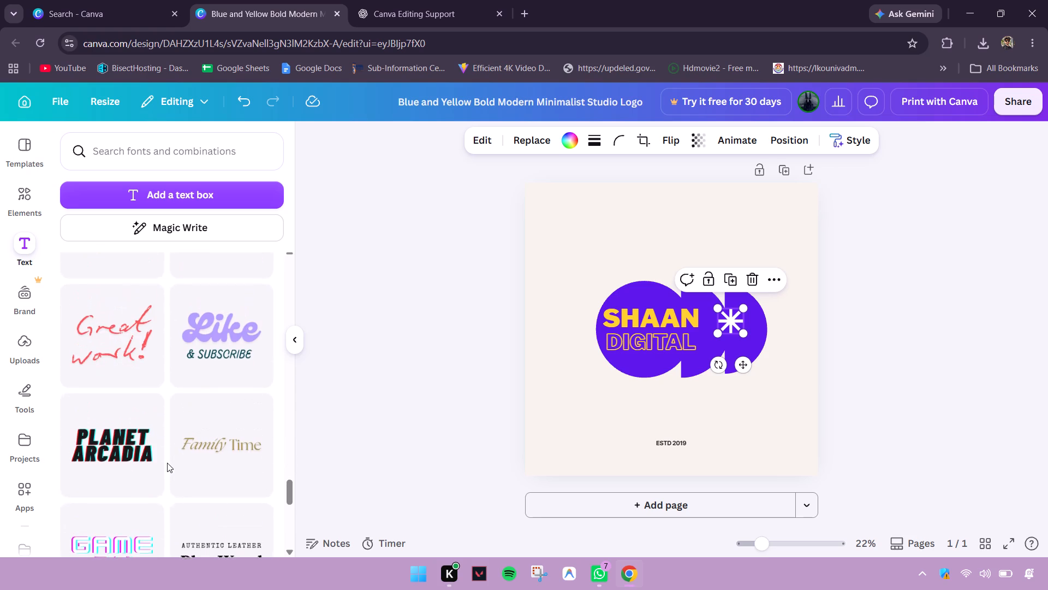
scroll(167, 463, up, 2)
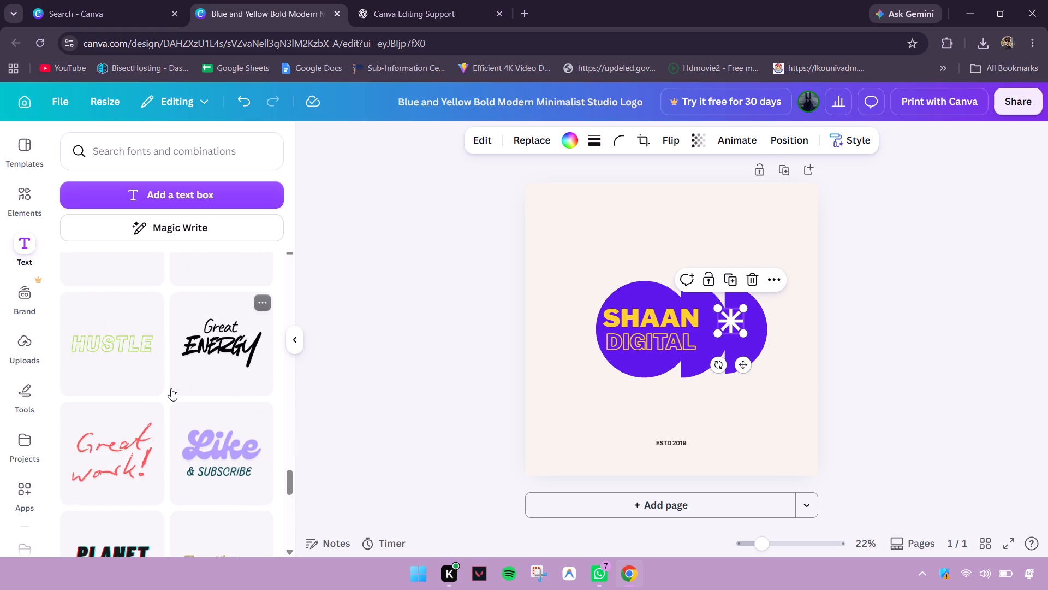
scroll(171, 388, up, 4)
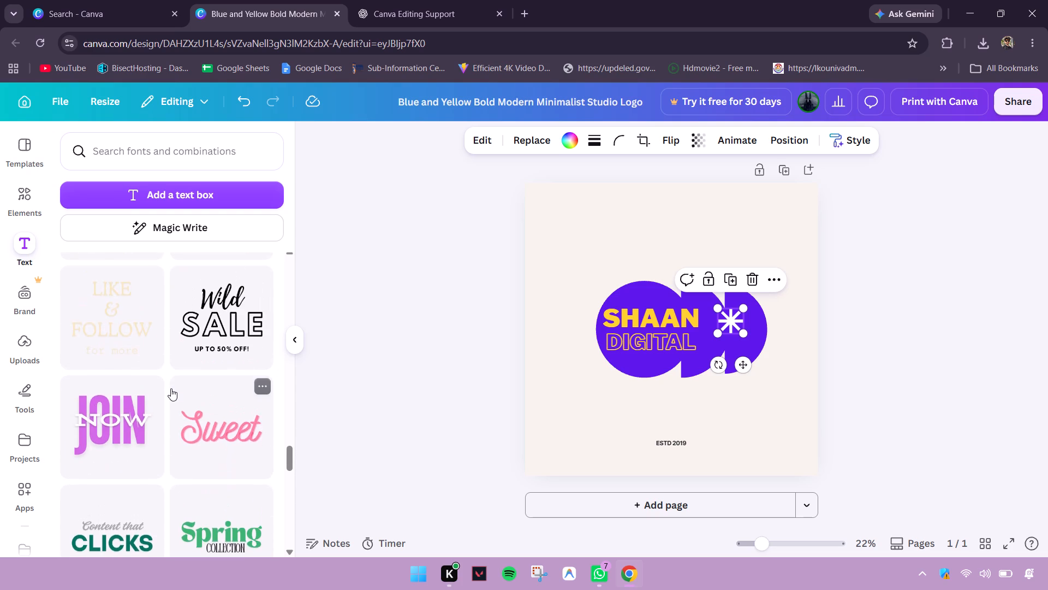
scroll(171, 388, up, 11)
scroll(171, 388, down, 1)
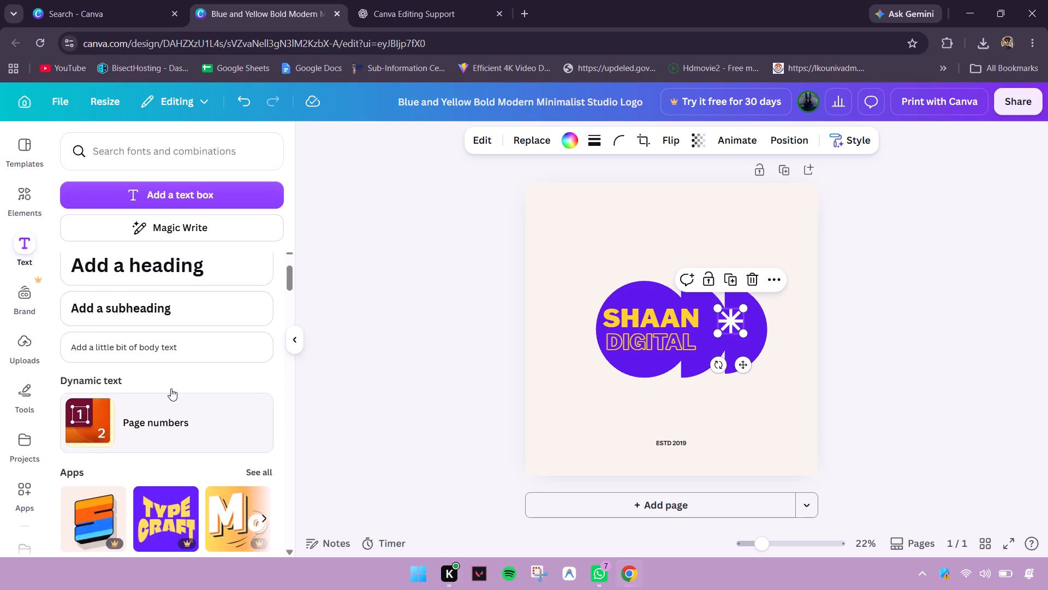
scroll(171, 388, down, 2)
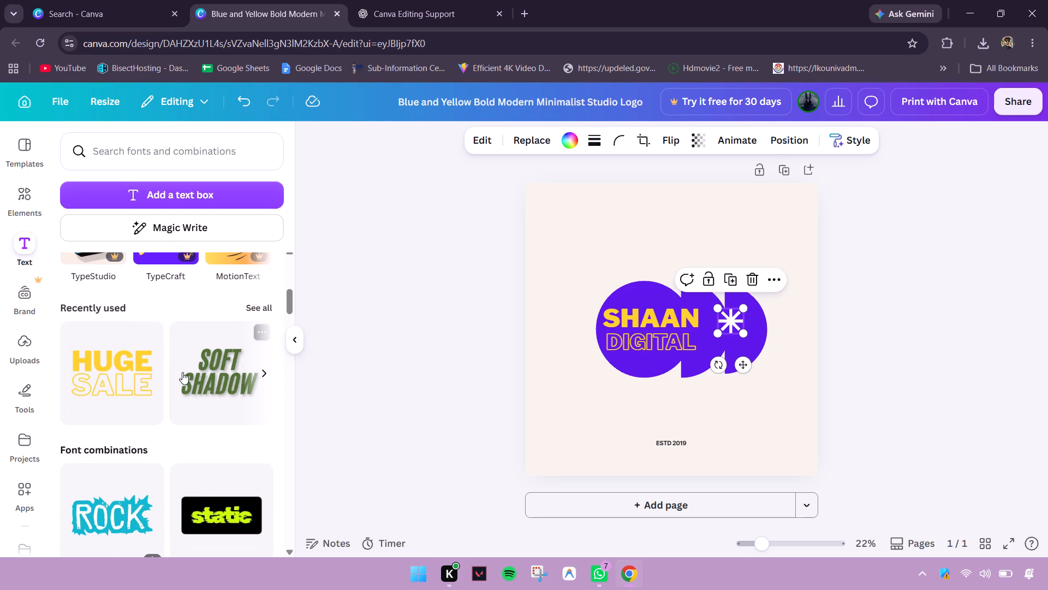
drag(192, 370, 566, 370)
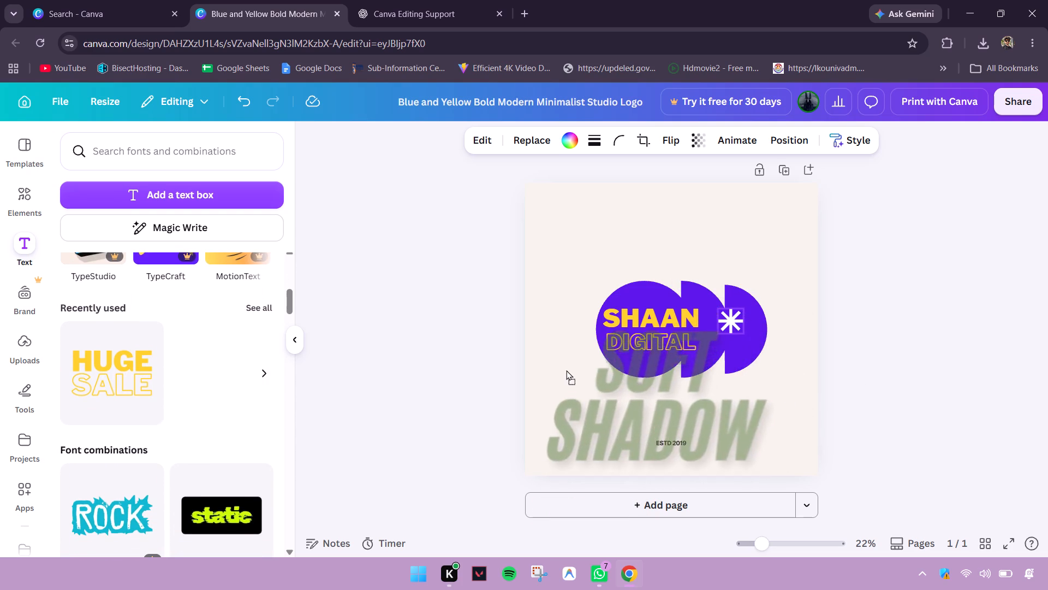
drag(566, 370, 566, 368)
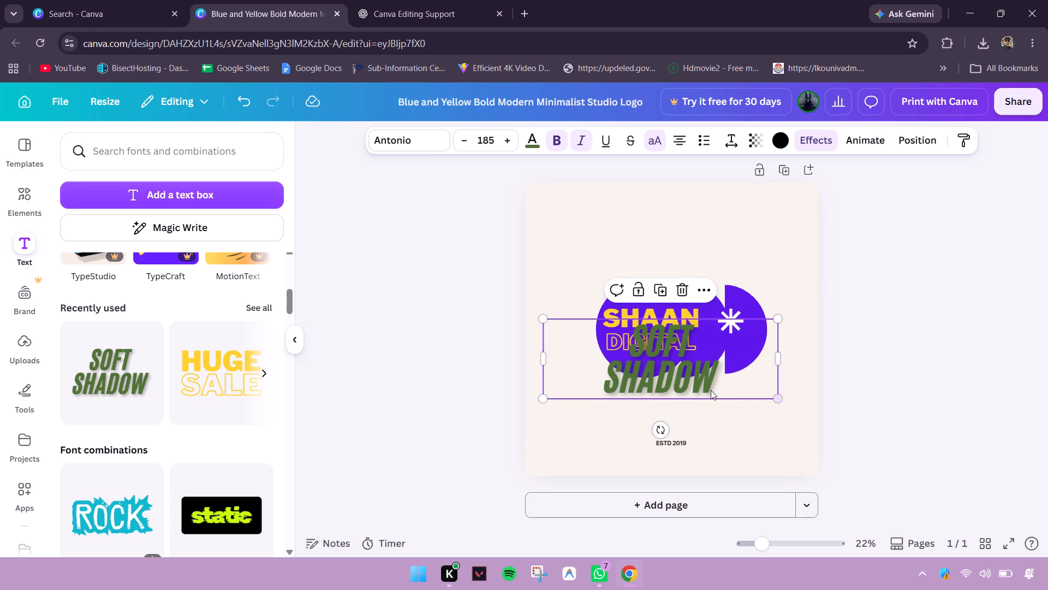
double_click(703, 385)
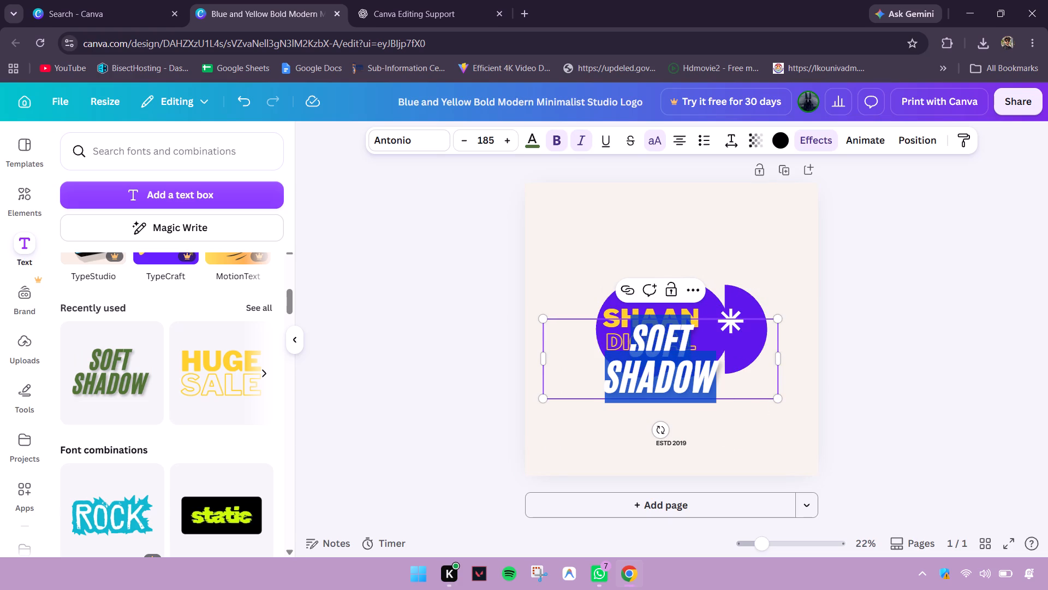
text(studio)
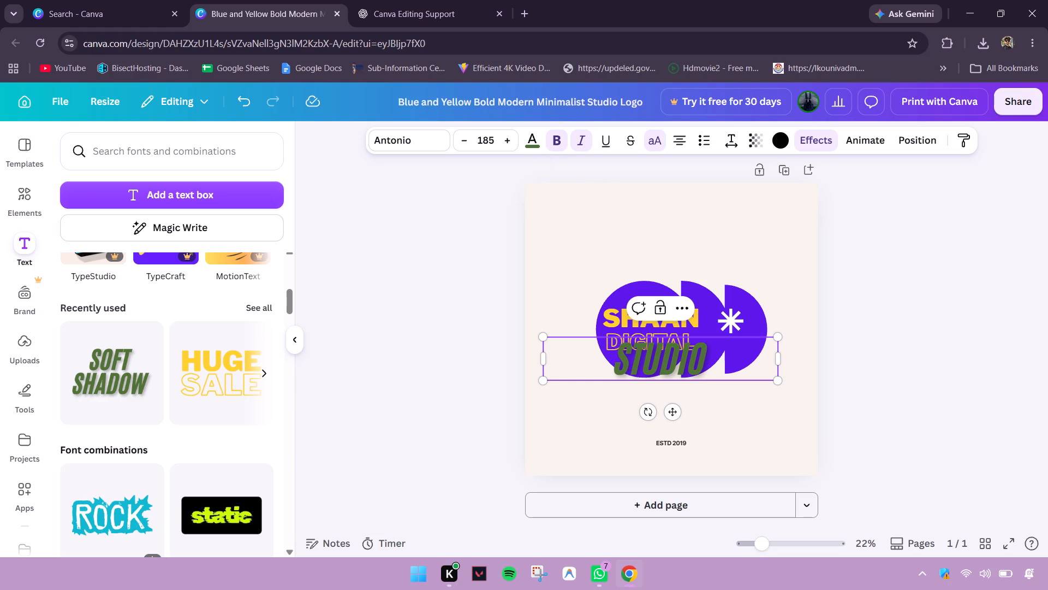
Set the whole word STUDIO to white (#ffffff), from the text colours used in this design.
click(535, 138)
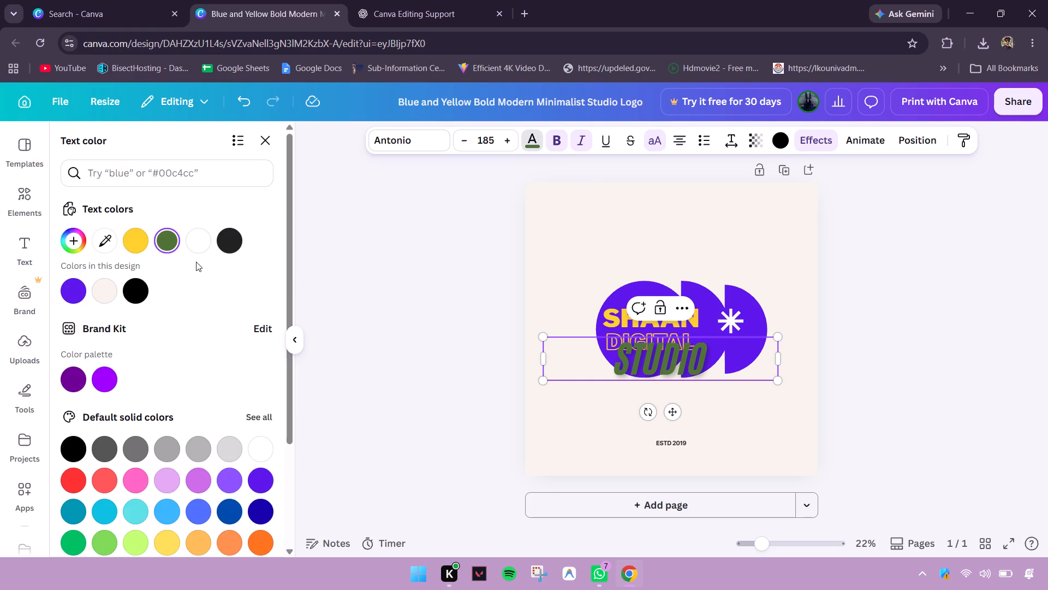
click(200, 248)
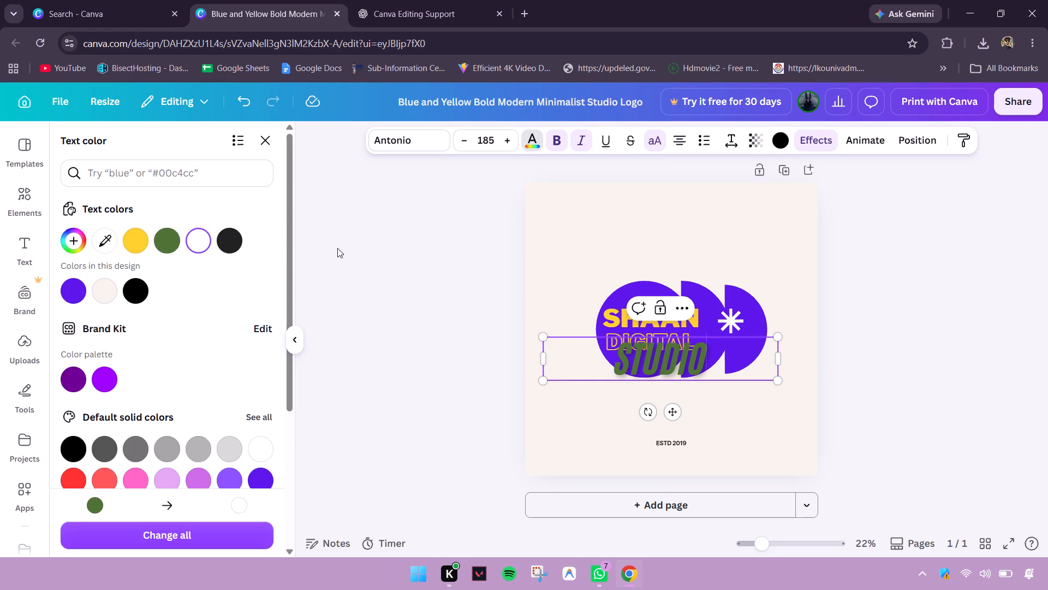
drag(737, 363, 558, 363)
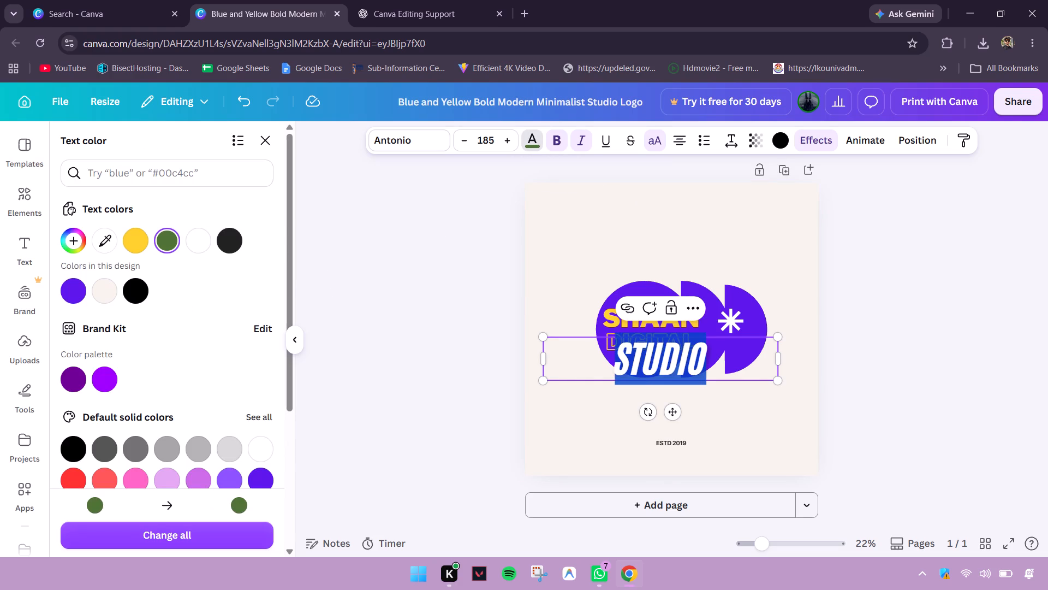
click(532, 132)
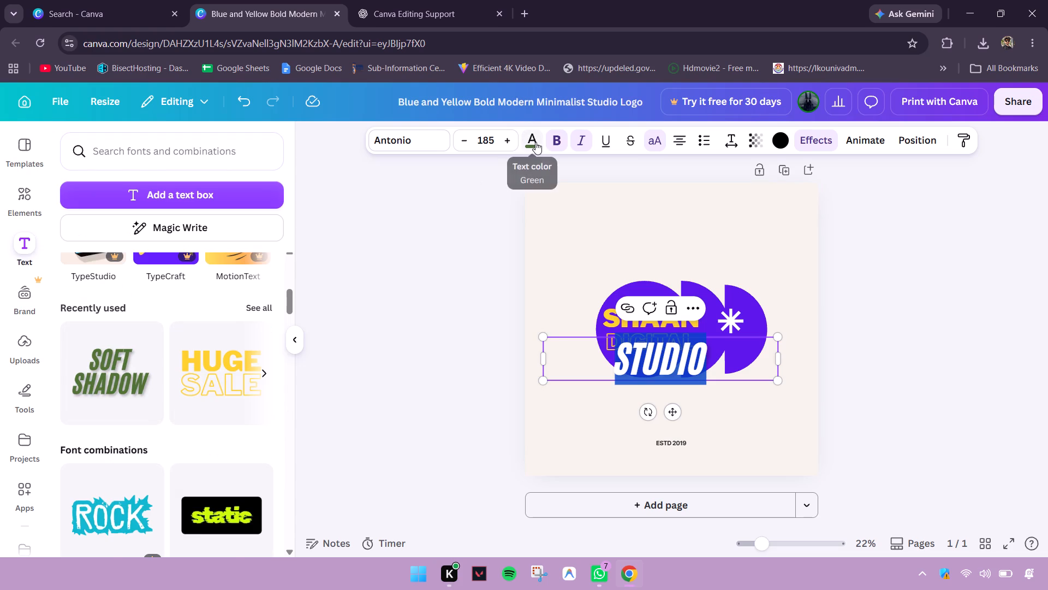
click(535, 142)
click(197, 243)
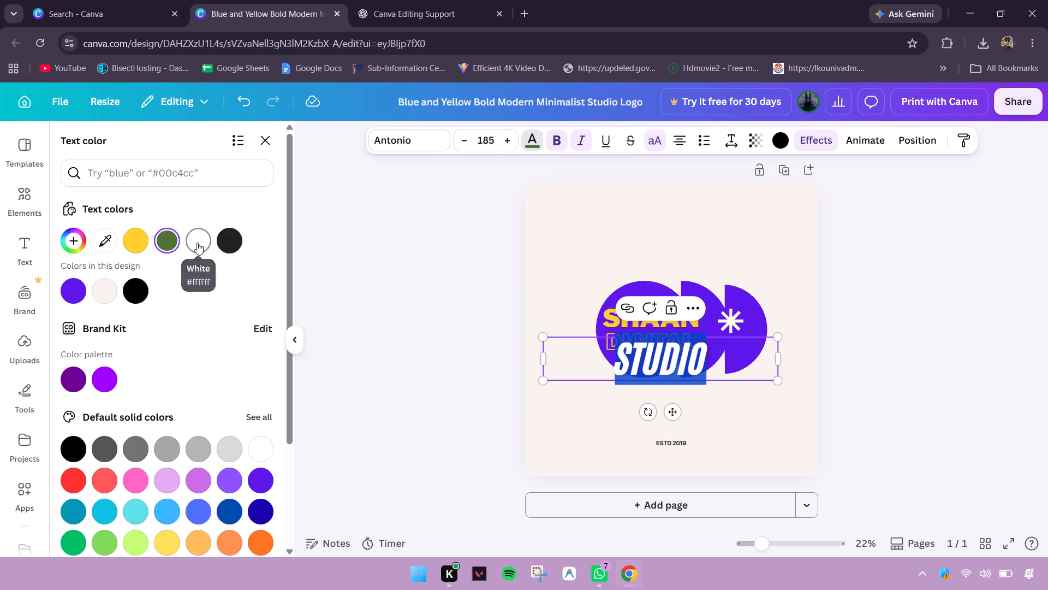
click(918, 283)
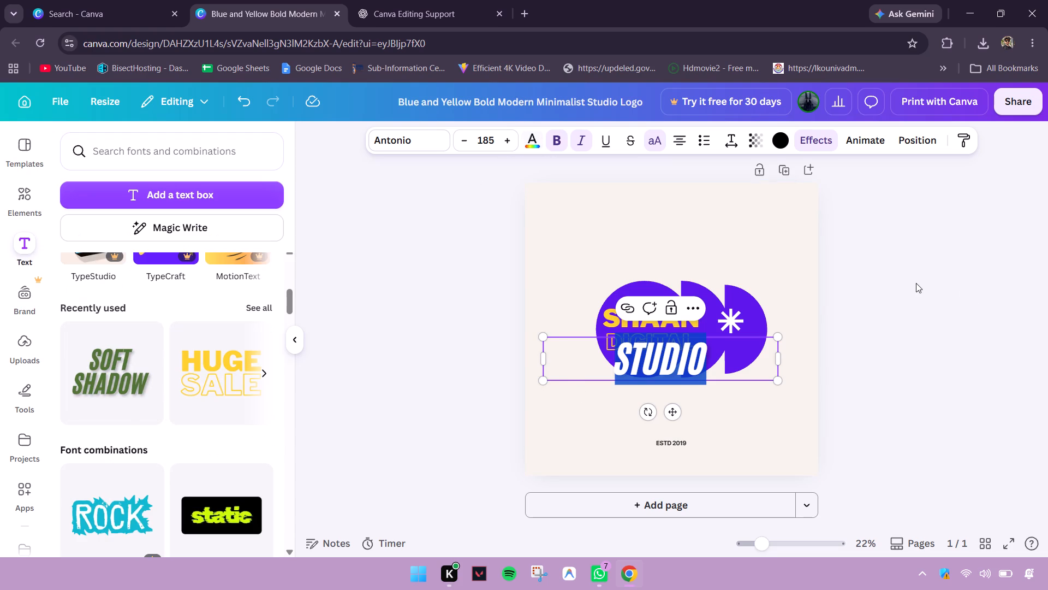
click(914, 377)
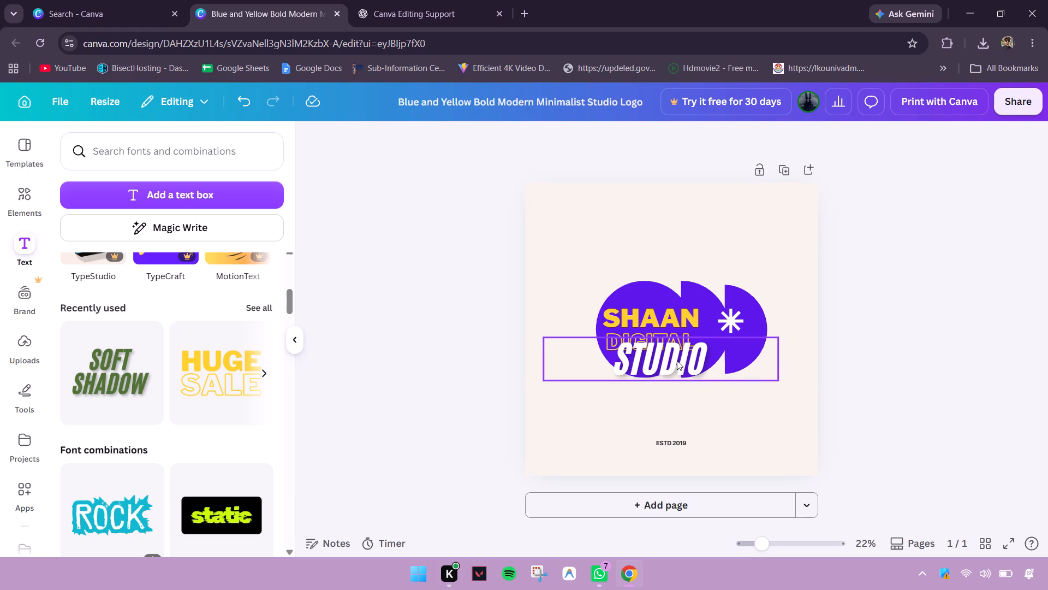
Shrink STUDIO to about font size 89.6 and place it directly after DIGITAL, beneath the starburst.
click(753, 370)
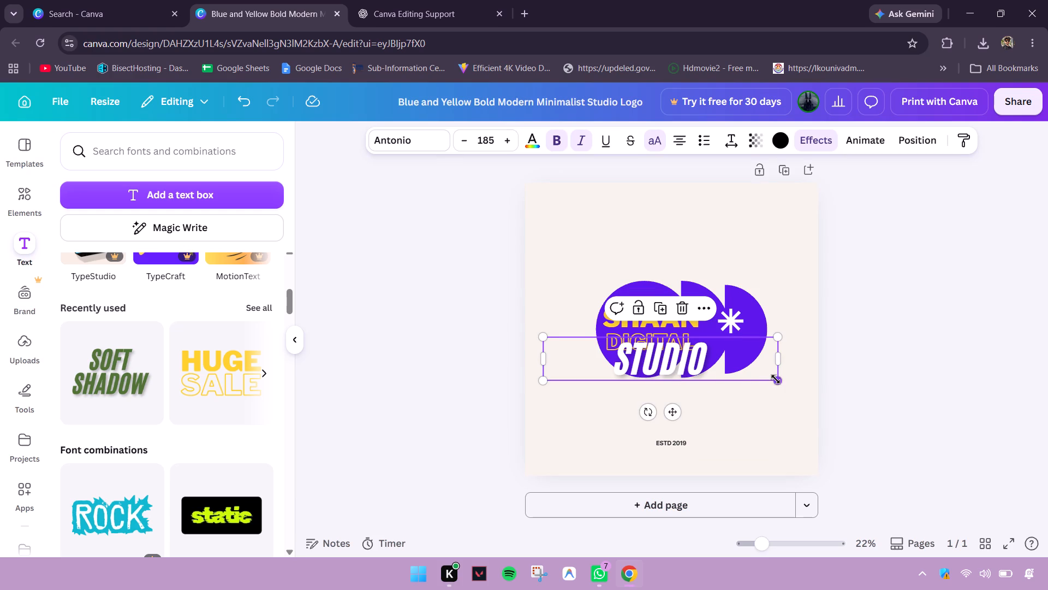
drag(776, 379, 654, 356)
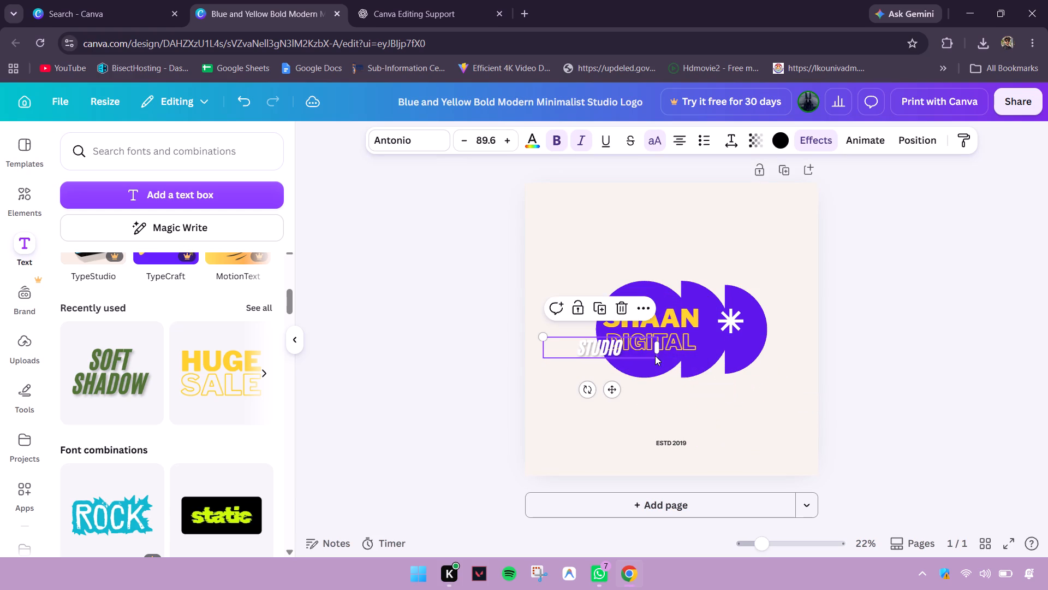
drag(596, 347, 713, 343)
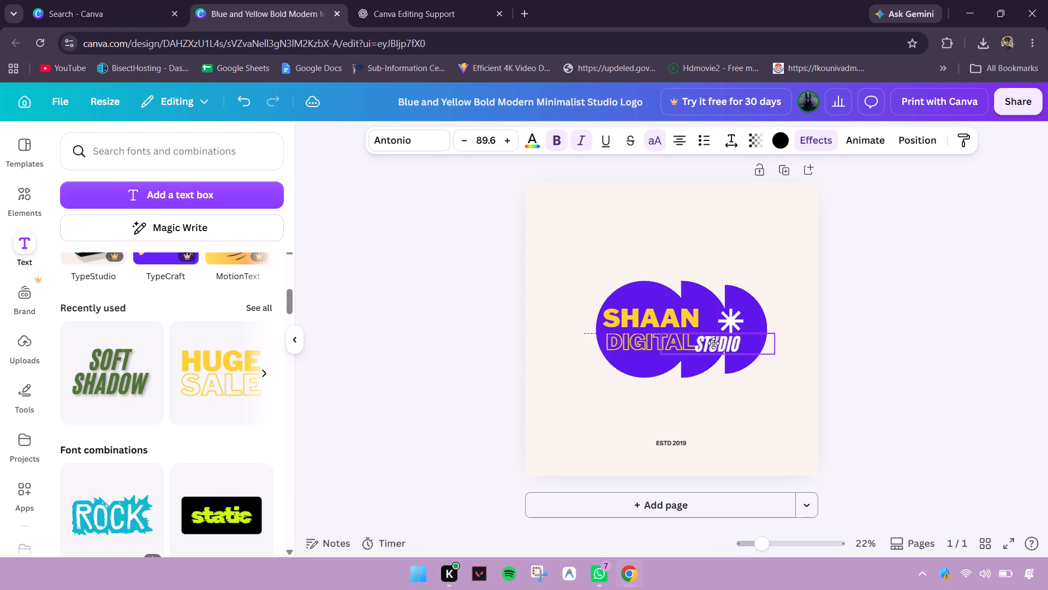
drag(713, 343, 717, 344)
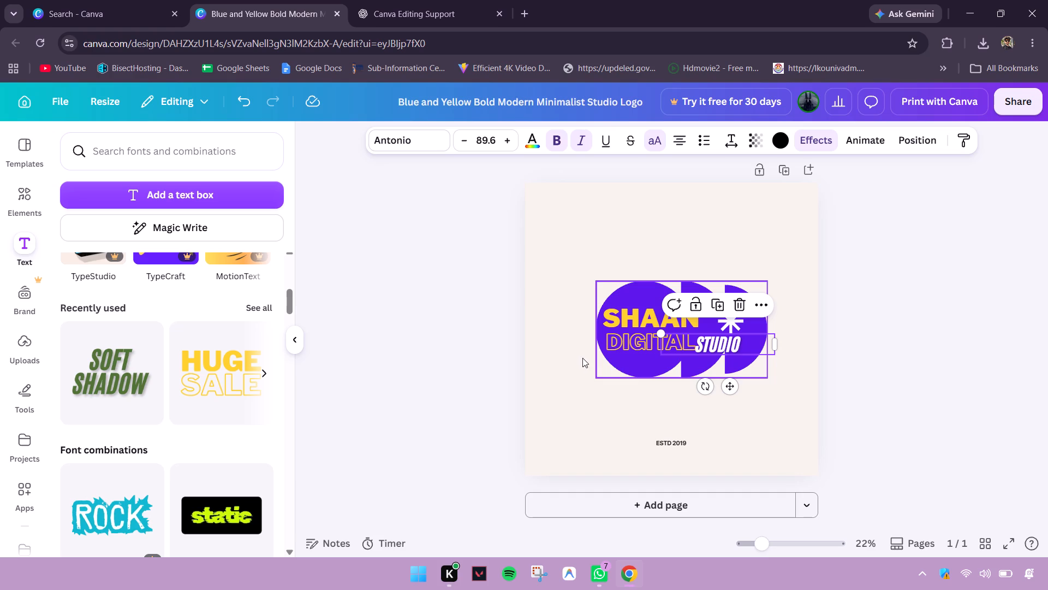
Group the words SHAAN and DIGITAL together, leaving out STUDIO and the purple shapes.
drag(577, 358, 636, 311)
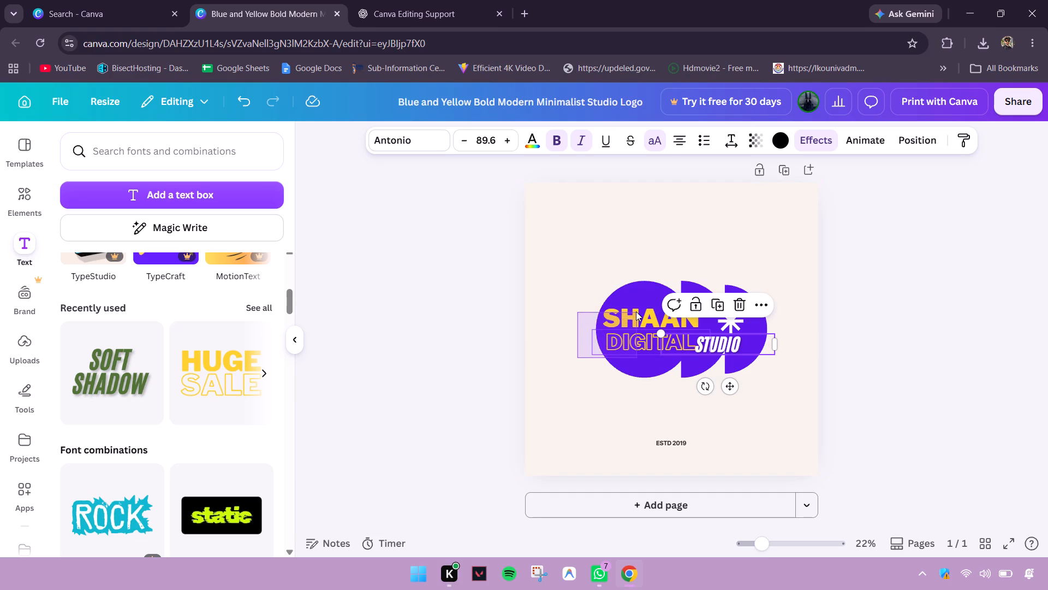
drag(636, 311, 616, 317)
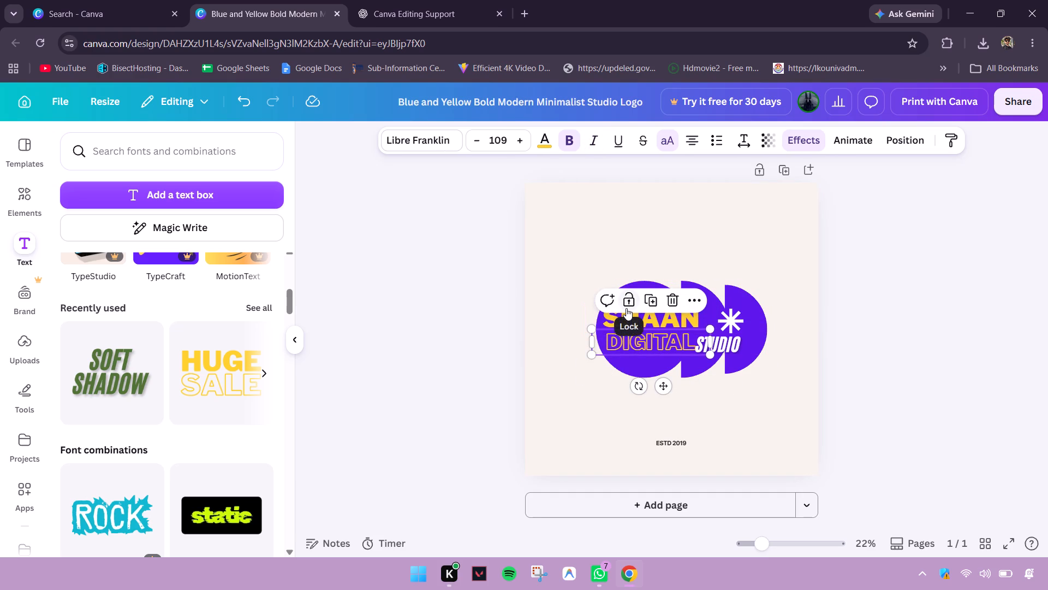
click(626, 303)
click(656, 306)
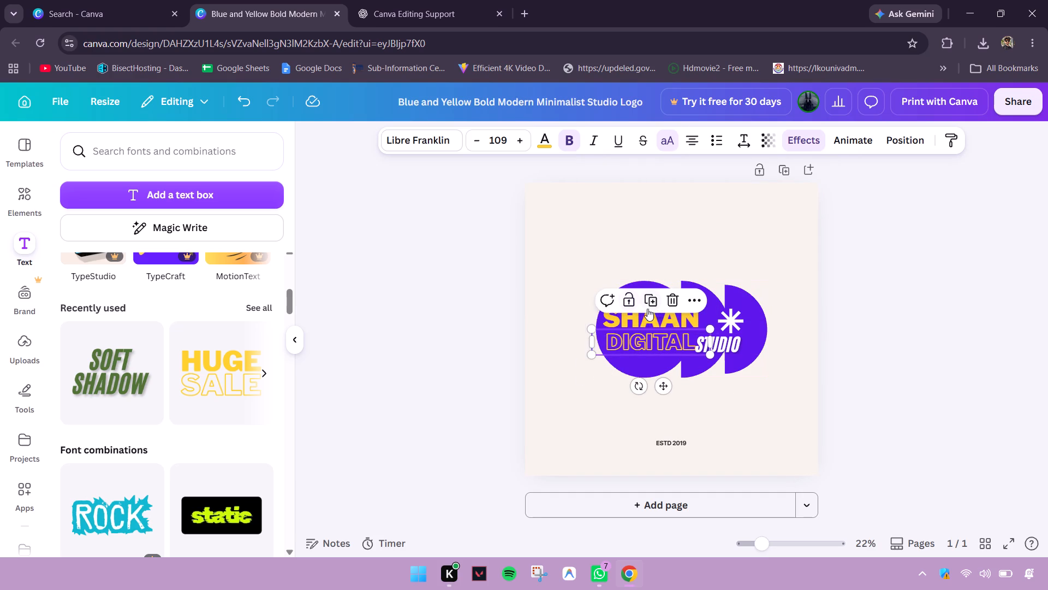
click(614, 320)
click(663, 275)
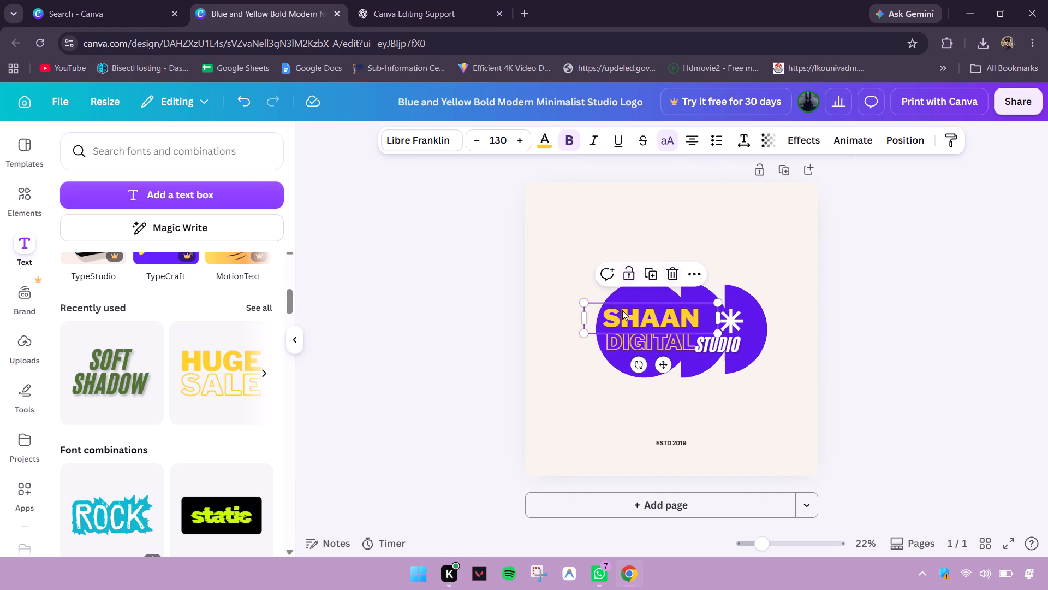
drag(580, 382, 624, 312)
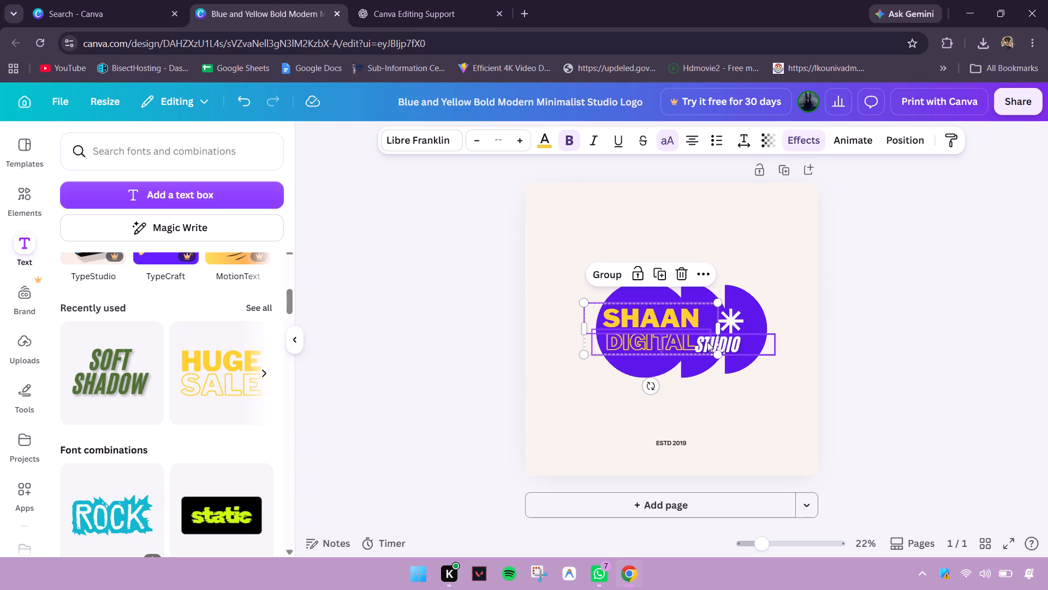
click(613, 274)
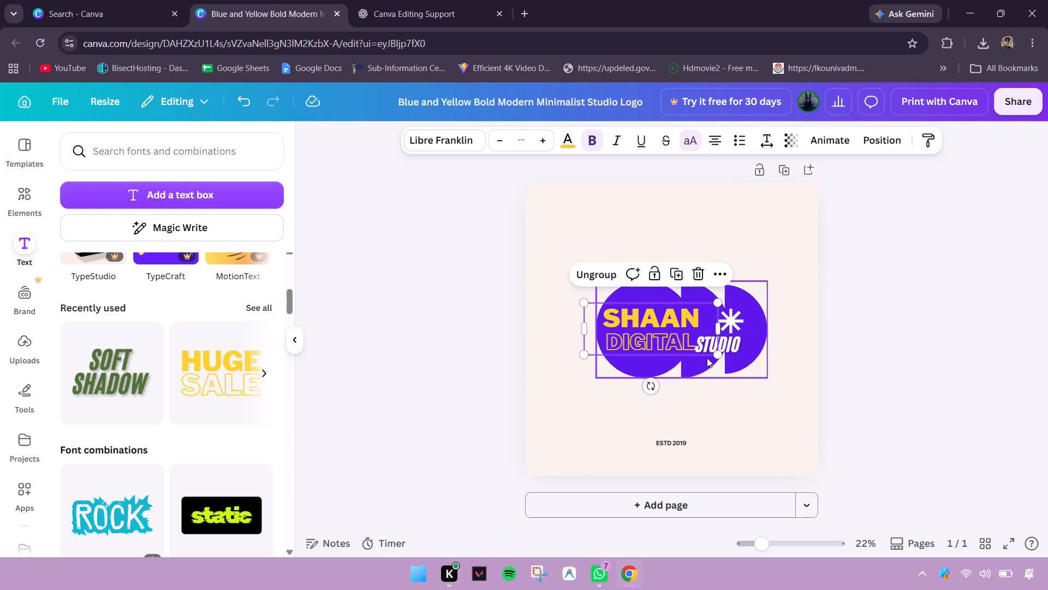
Shrink the SHAAN DIGITAL group slightly to clear STUDIO and centre it vertically on the purple shapes.
drag(718, 357, 701, 349)
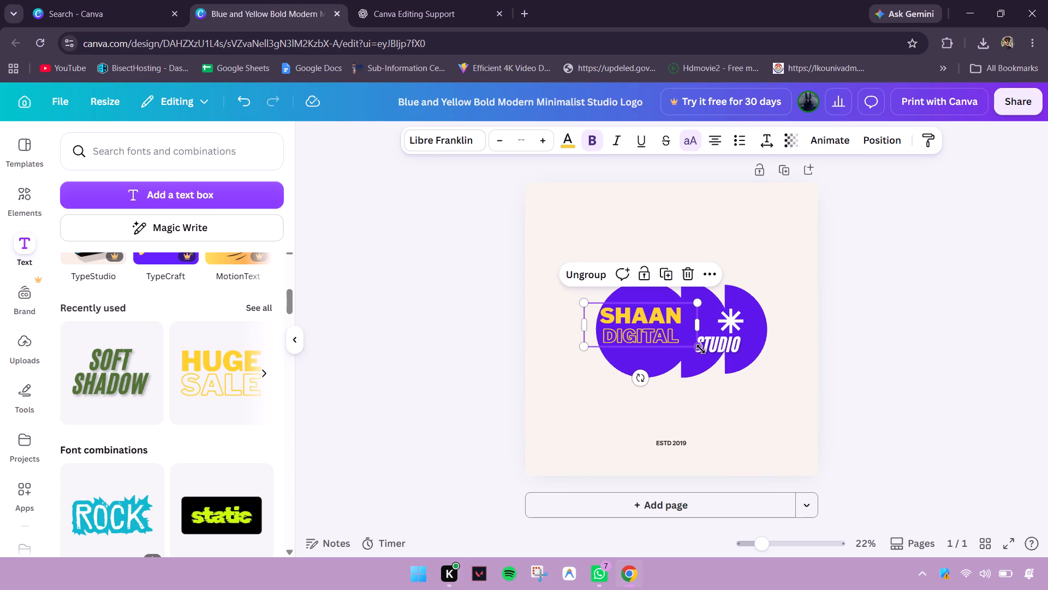
click(634, 321)
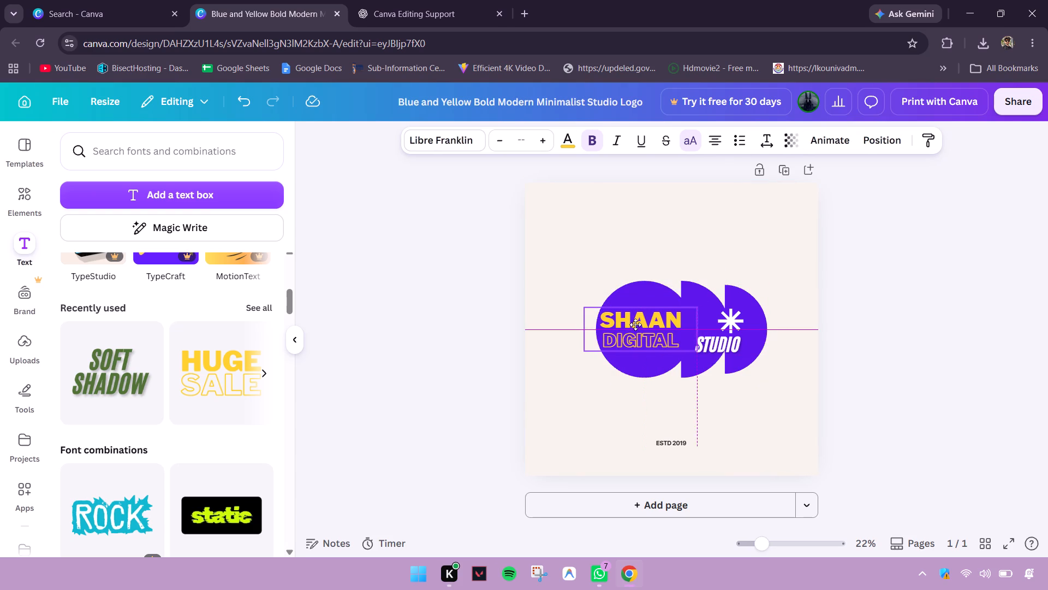
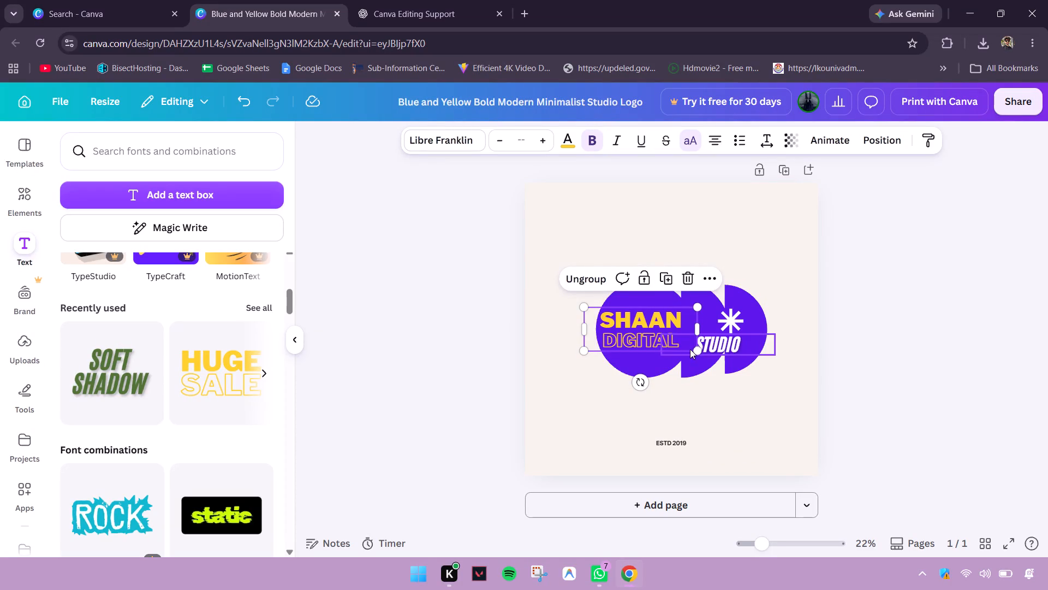
Shrink the SHAAN DIGITAL group slightly, shift it fully inside the purple shapes, and lock it in place.
drag(698, 353, 691, 347)
drag(640, 329, 640, 329)
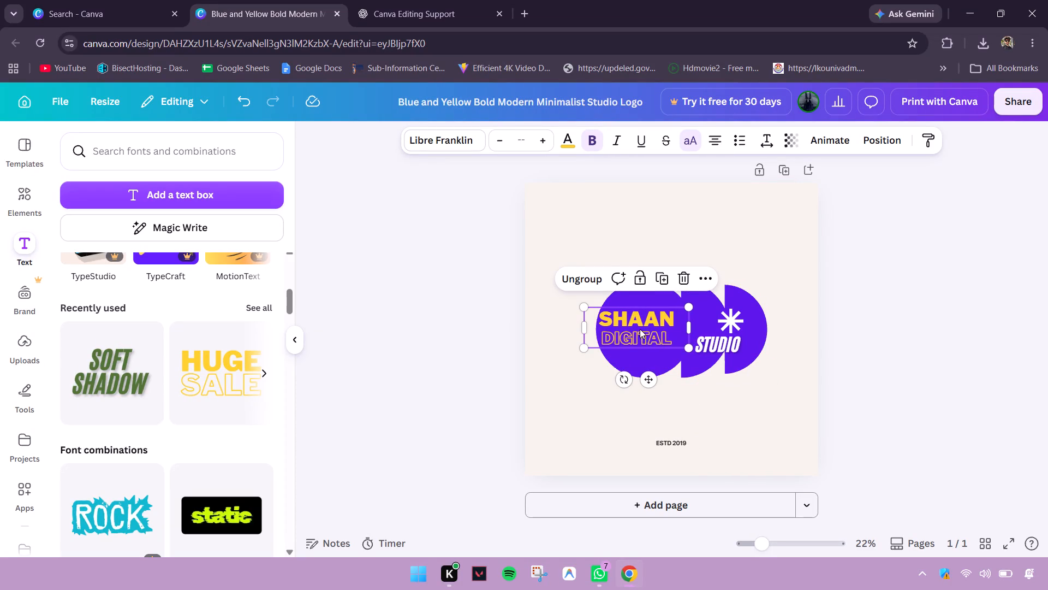
drag(640, 329, 646, 329)
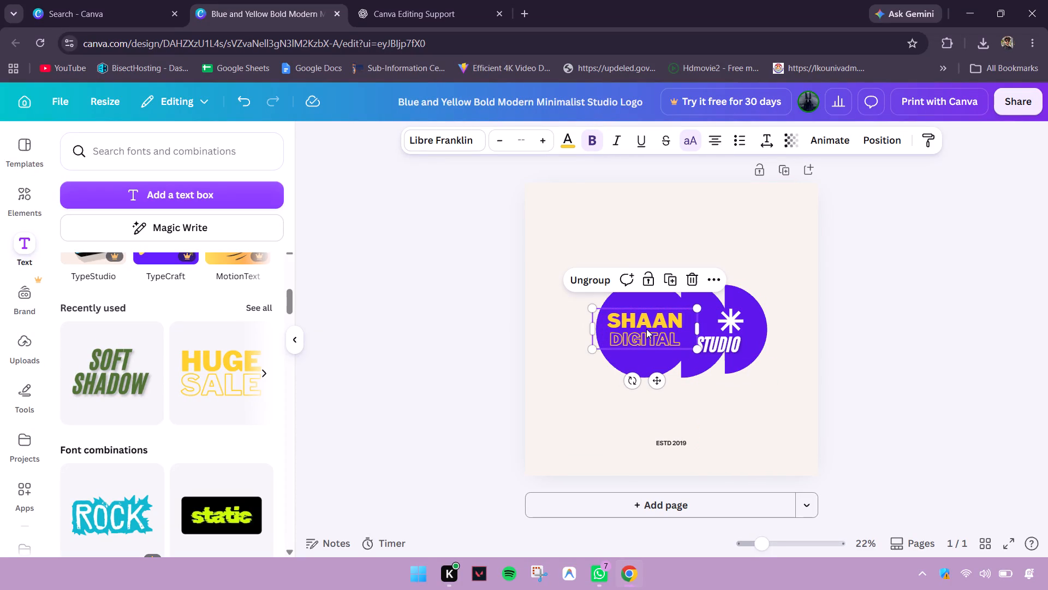
click(652, 277)
Shrink STUDIO to about font size 60.6 and place it just below the end of DIGITAL.
click(719, 351)
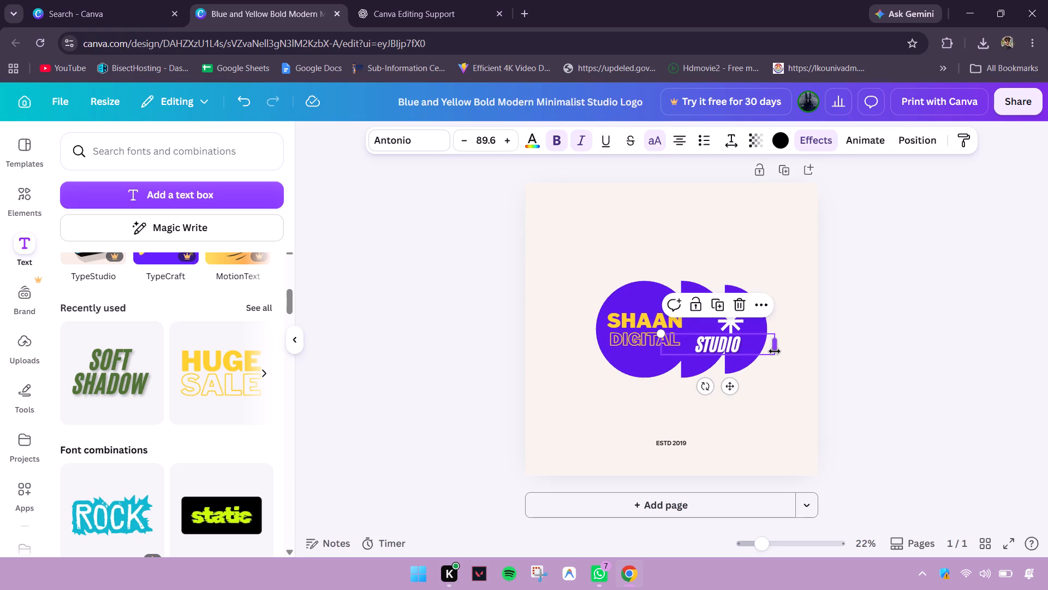
drag(662, 327, 698, 333)
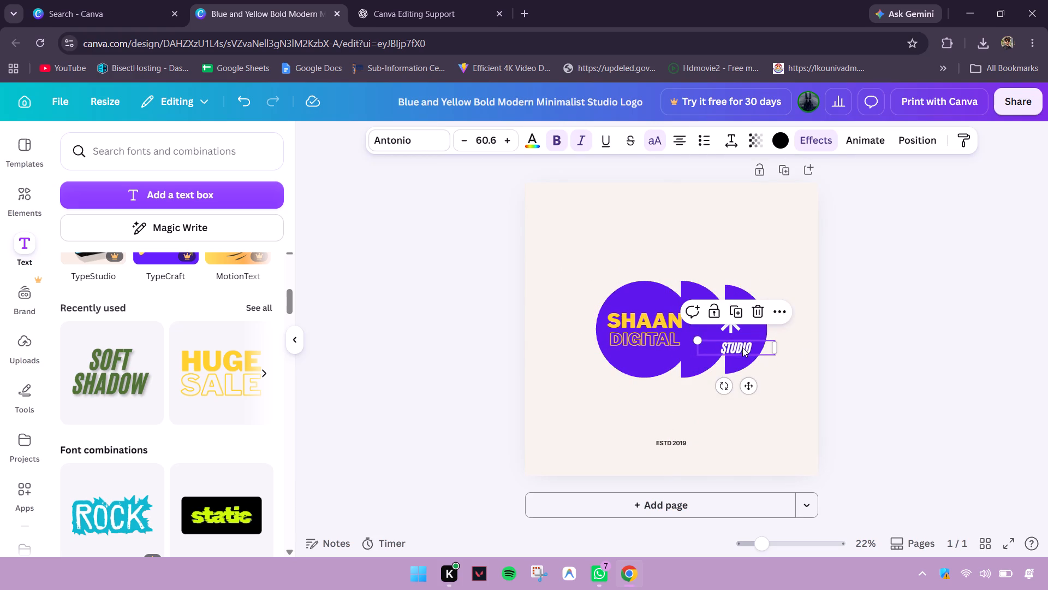
drag(742, 347, 708, 346)
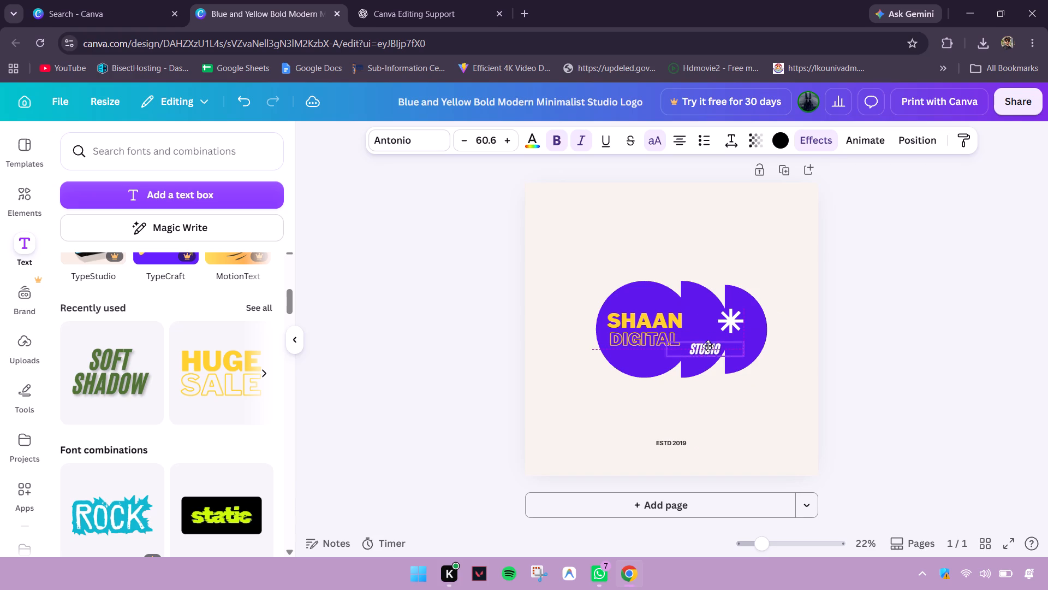
drag(708, 346, 708, 345)
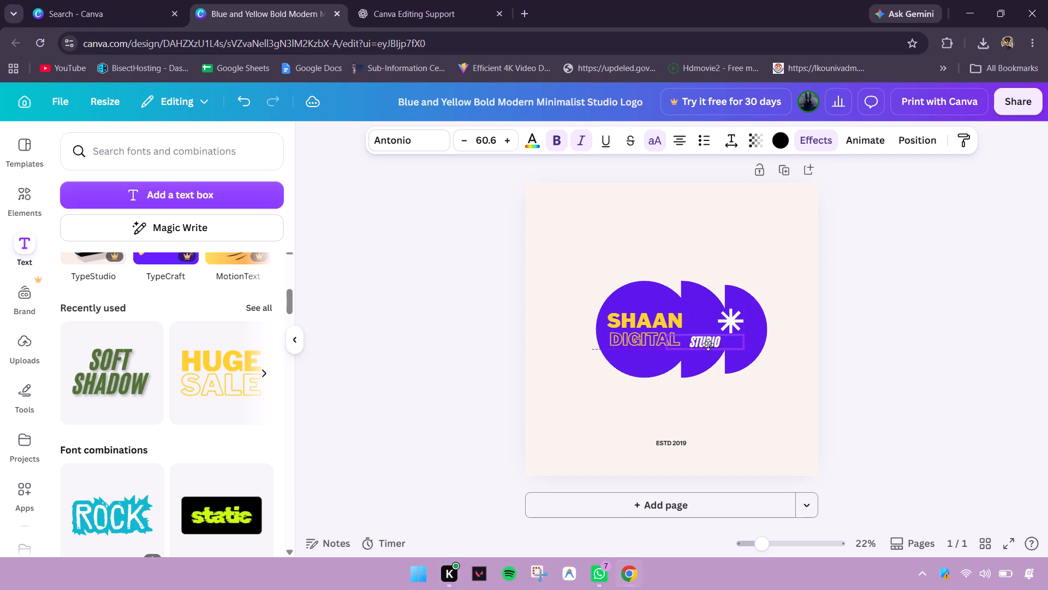
drag(708, 345, 706, 346)
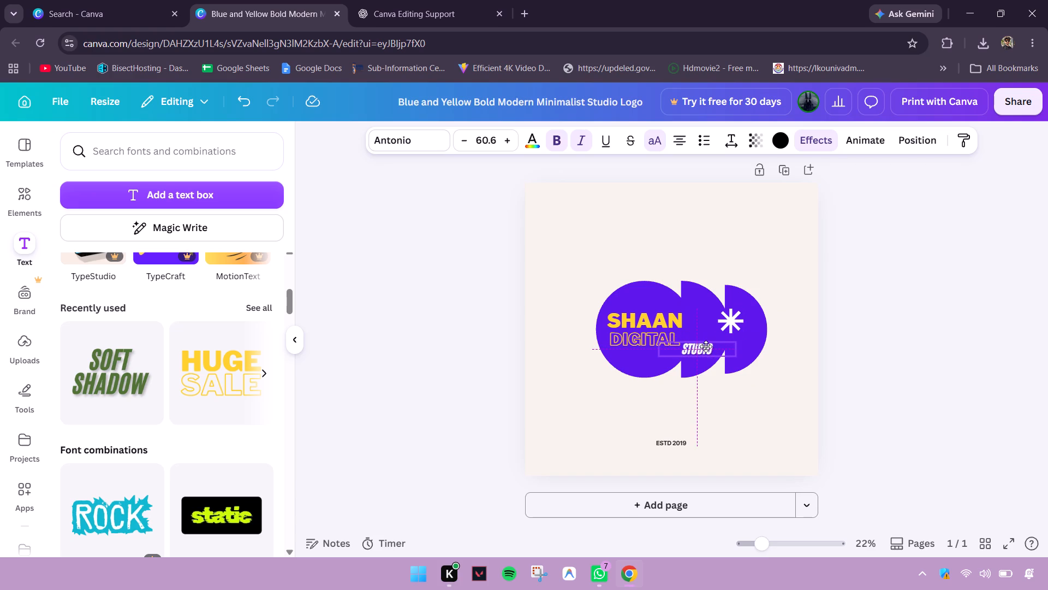
drag(706, 346, 705, 346)
click(855, 318)
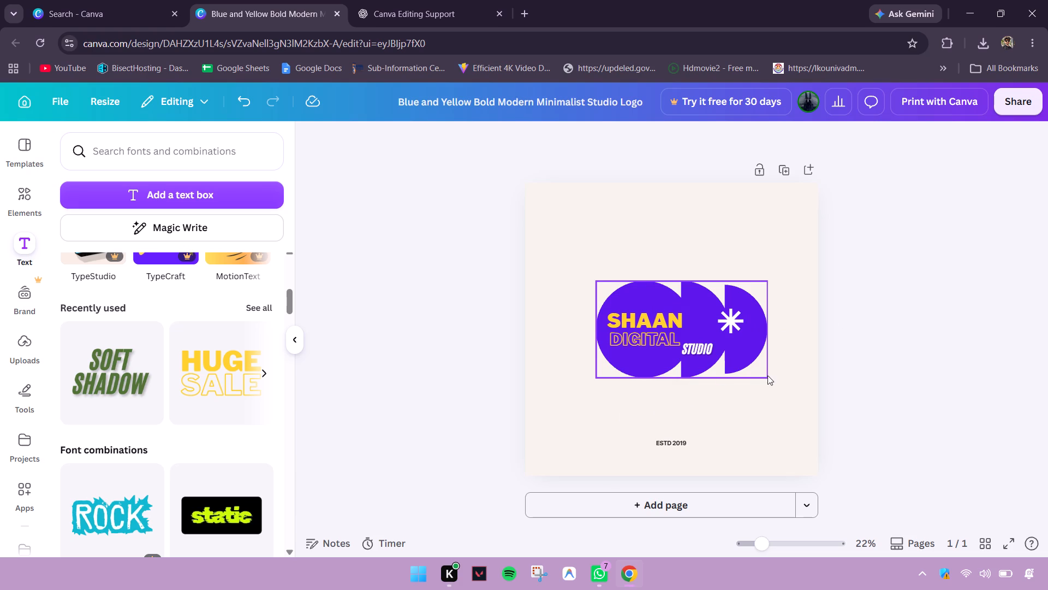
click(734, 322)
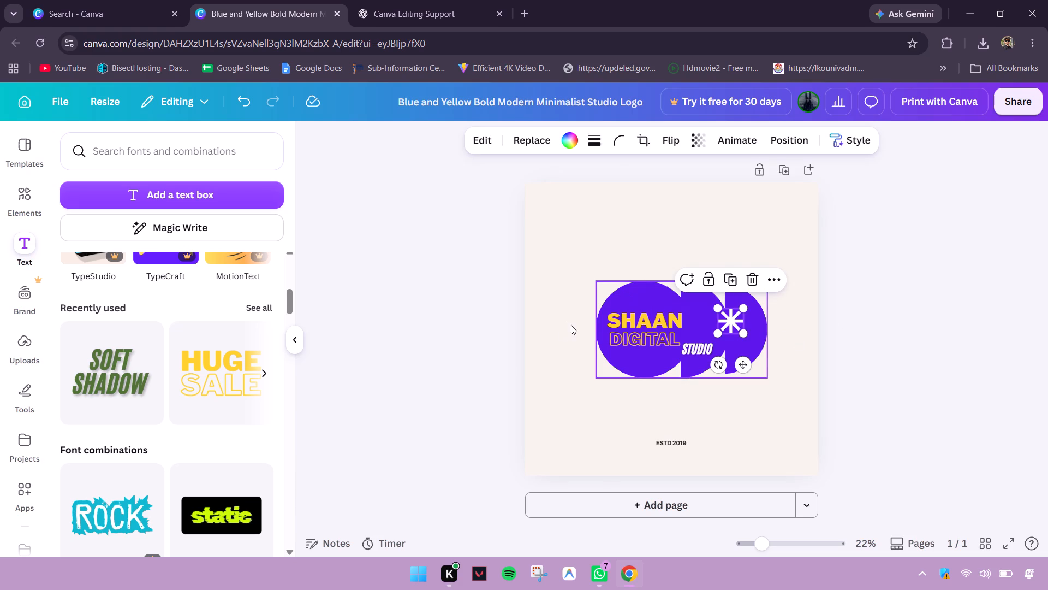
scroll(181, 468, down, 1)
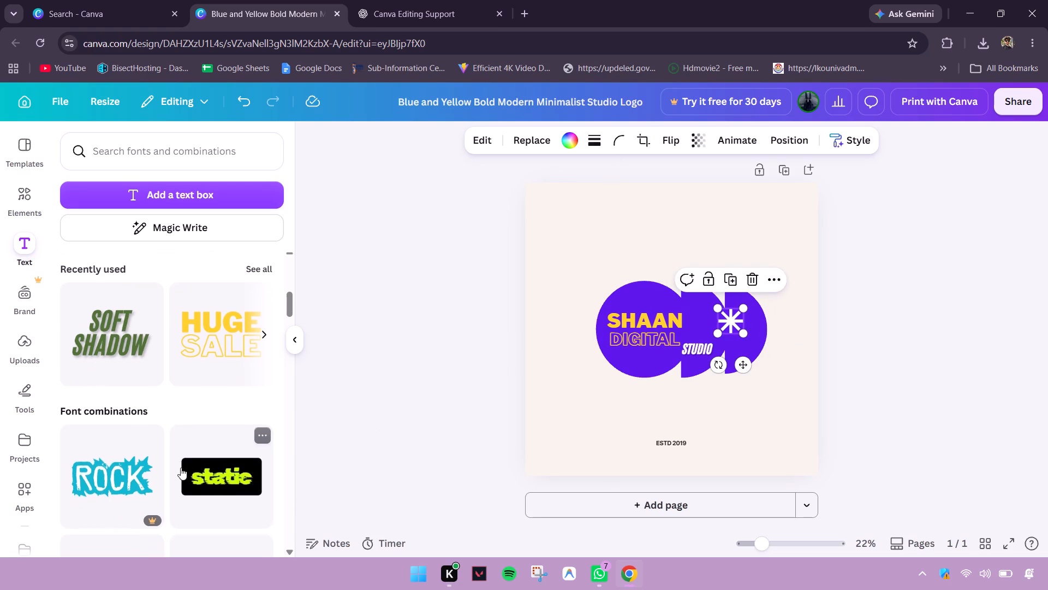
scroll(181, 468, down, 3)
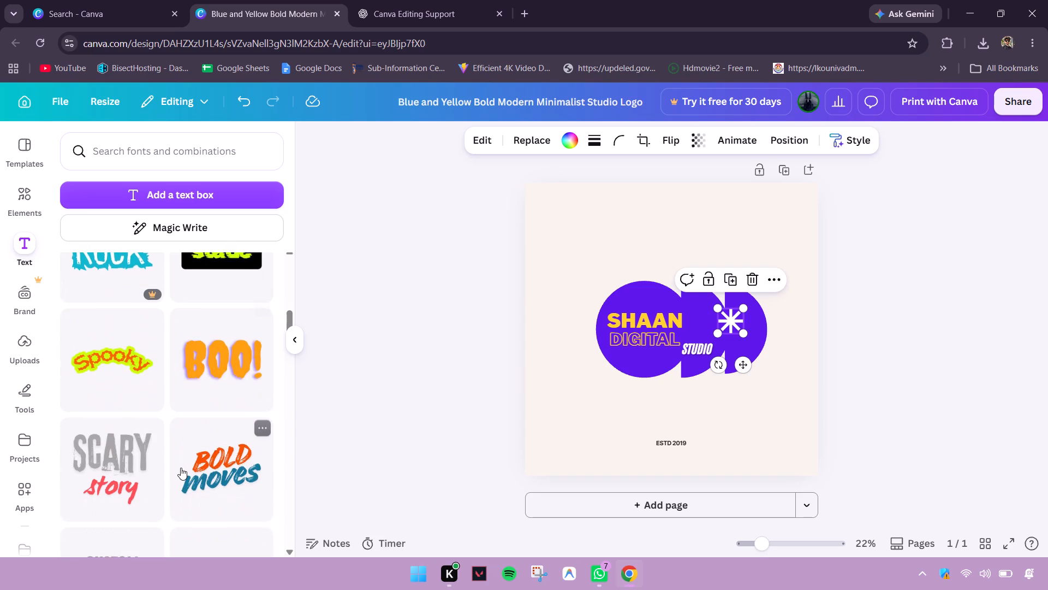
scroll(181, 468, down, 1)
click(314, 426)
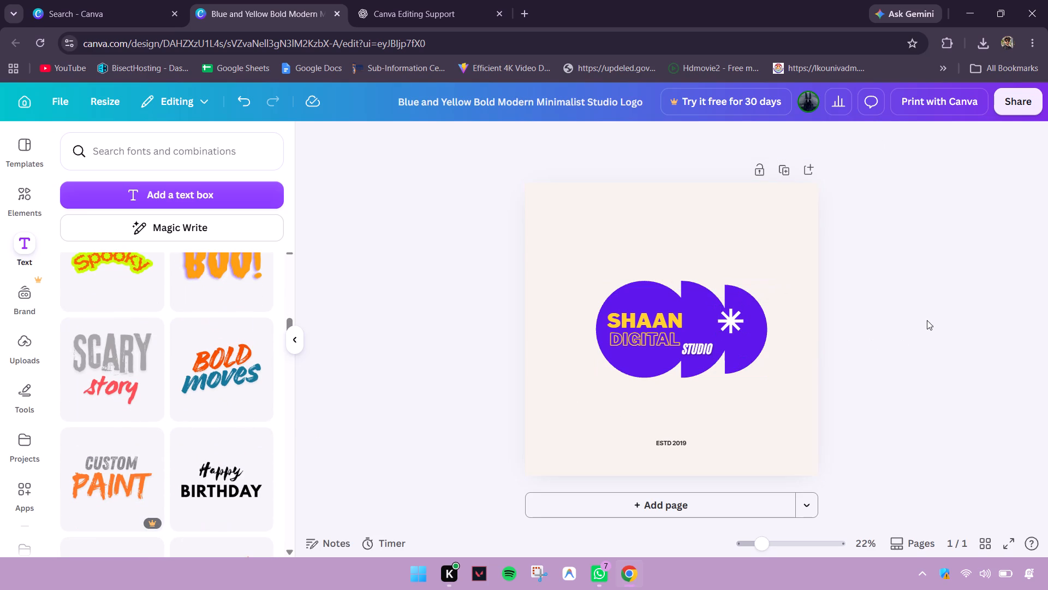
Move the white starburst closer to SHAAN, onto the edge between the second and third purple shapes, above STUDIO.
drag(736, 324, 729, 324)
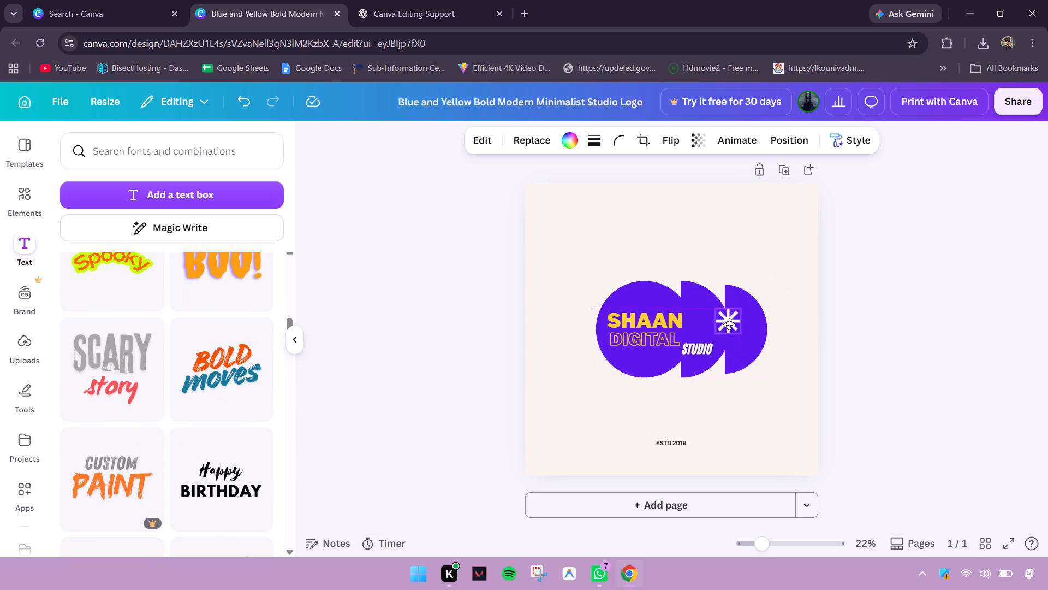
drag(729, 324, 723, 322)
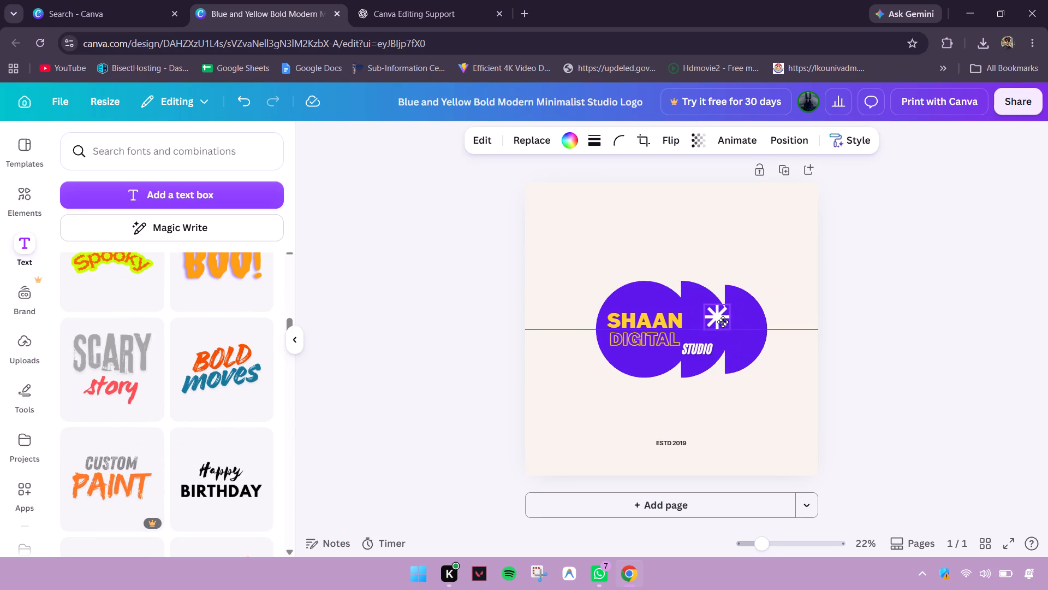
drag(723, 322, 723, 323)
click(906, 283)
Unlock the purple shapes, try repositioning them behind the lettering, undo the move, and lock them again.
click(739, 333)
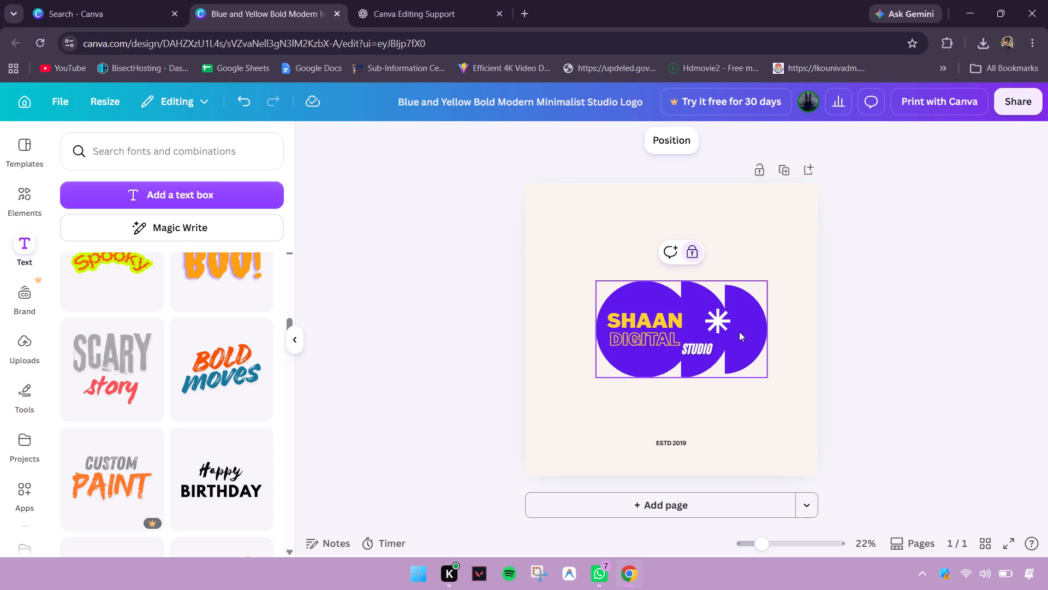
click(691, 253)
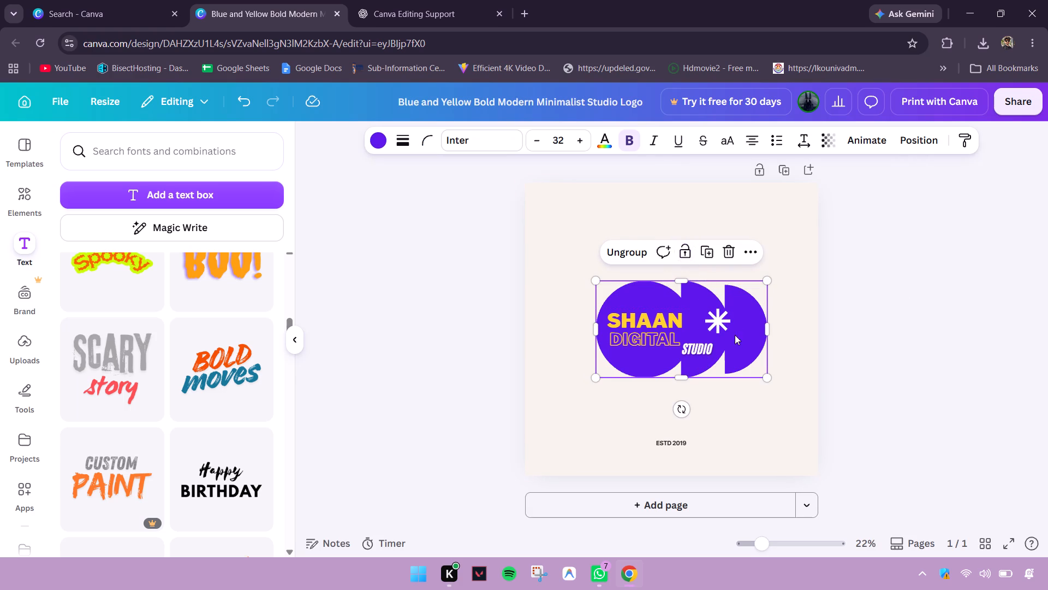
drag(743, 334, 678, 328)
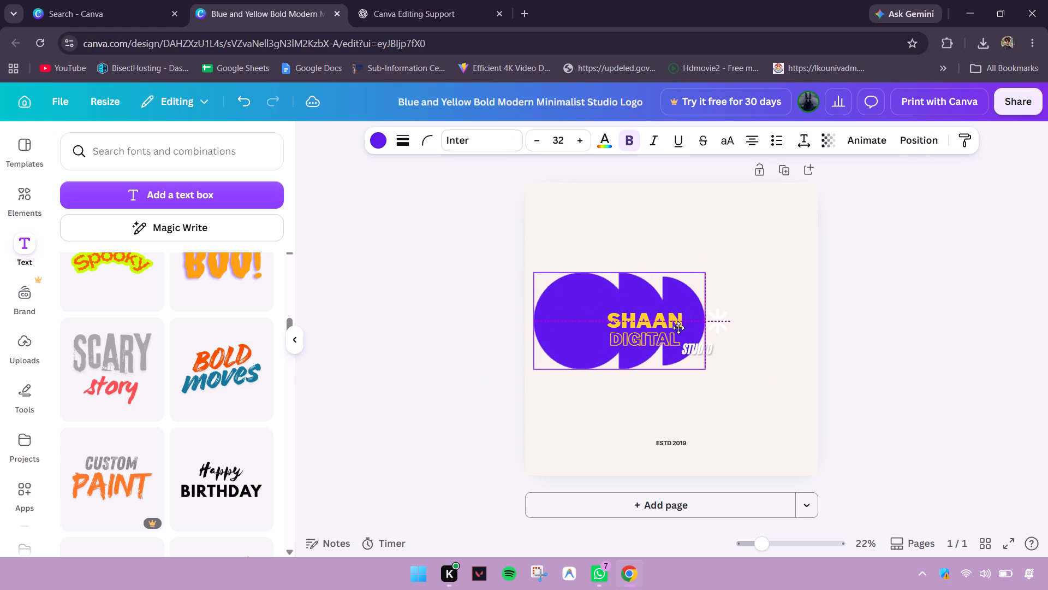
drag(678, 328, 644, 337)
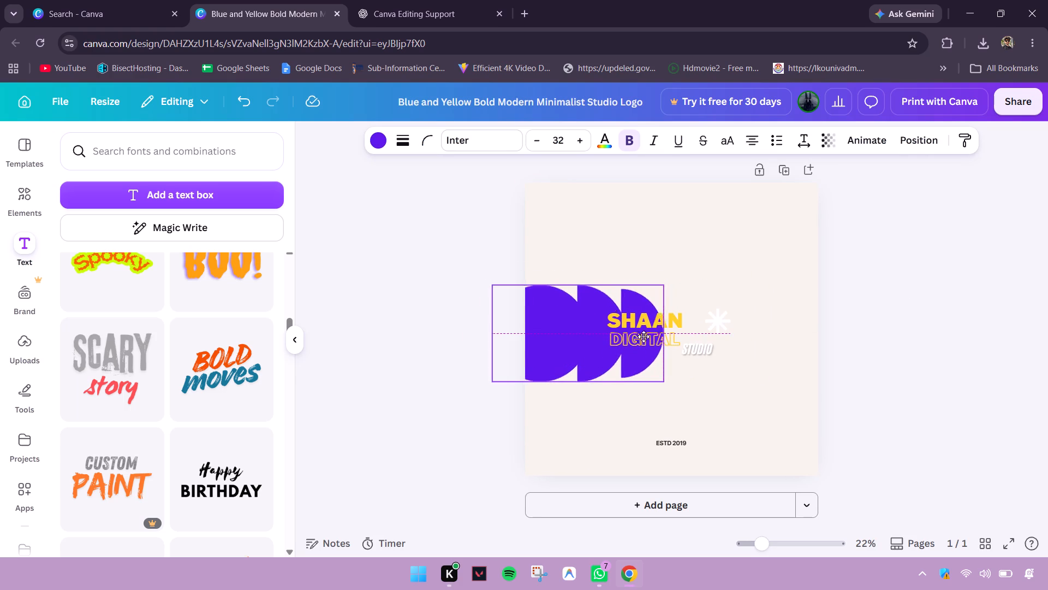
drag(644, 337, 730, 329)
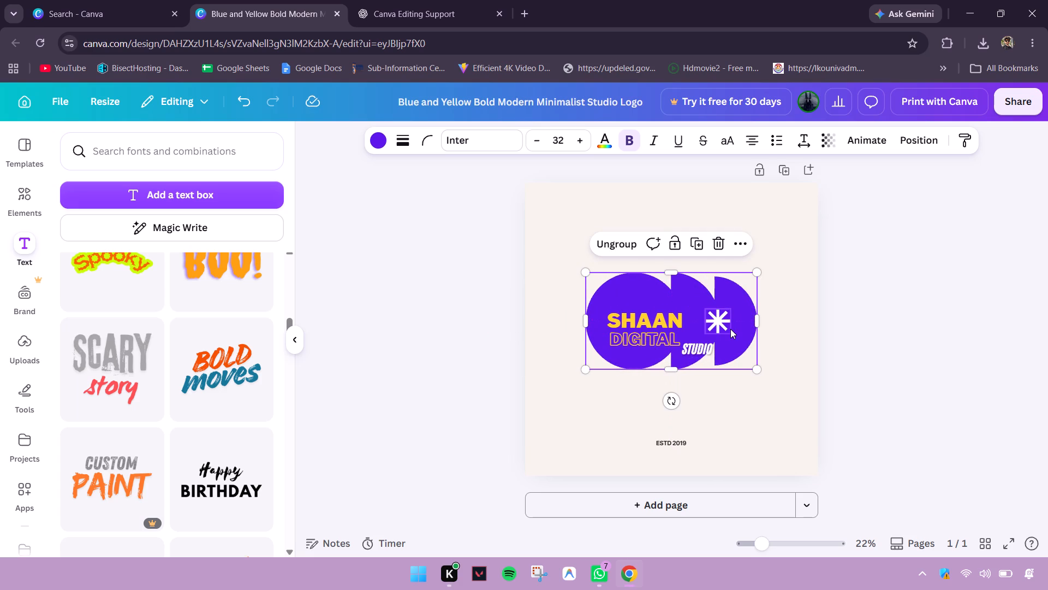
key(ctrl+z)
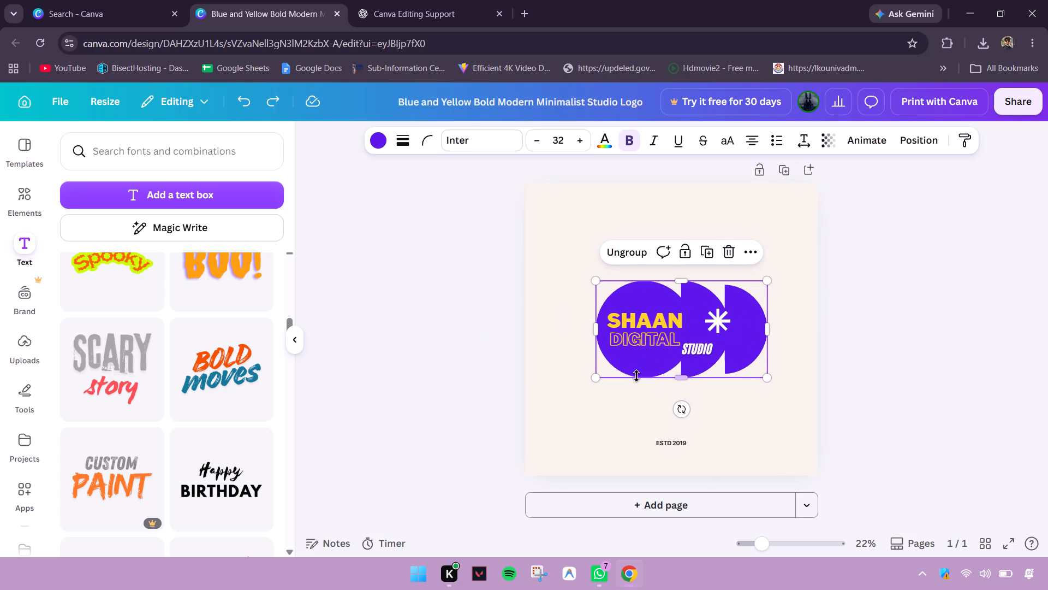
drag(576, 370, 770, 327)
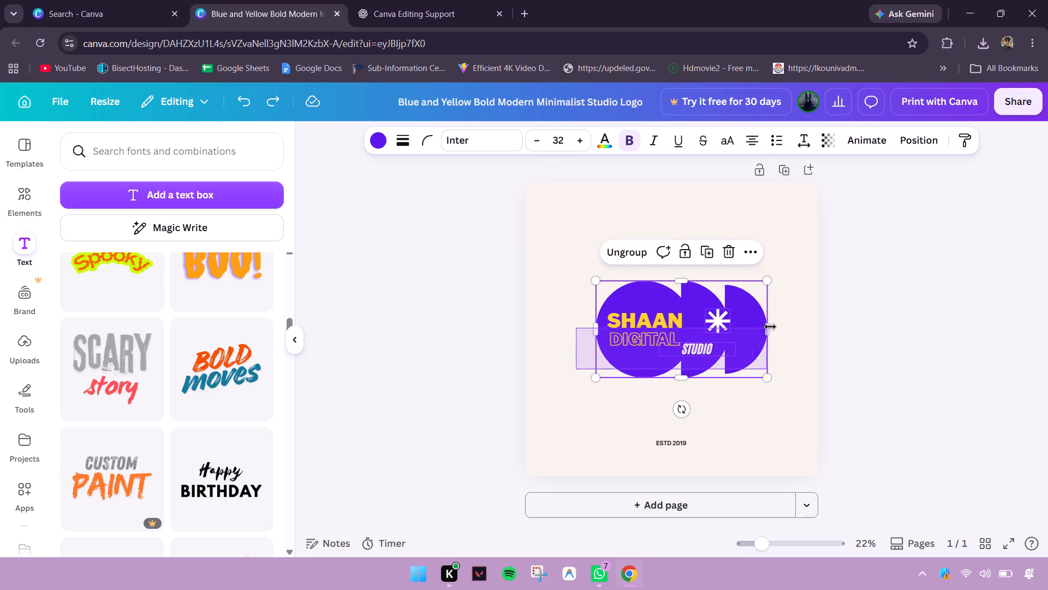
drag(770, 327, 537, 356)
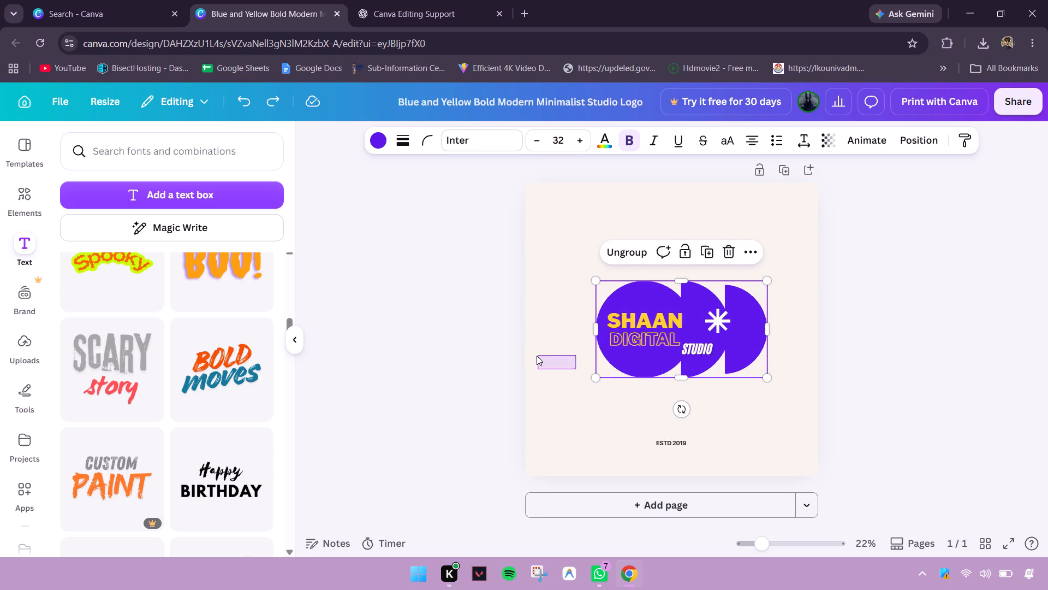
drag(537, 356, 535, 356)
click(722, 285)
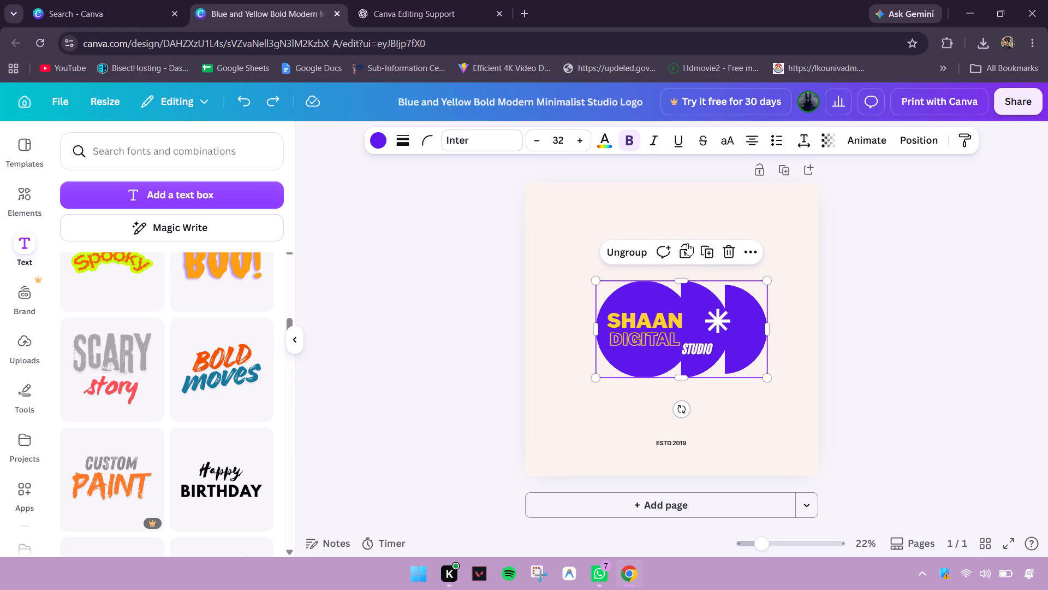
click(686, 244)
Unlock the SHAAN DIGITAL group and the word STUDIO.
drag(561, 428, 674, 334)
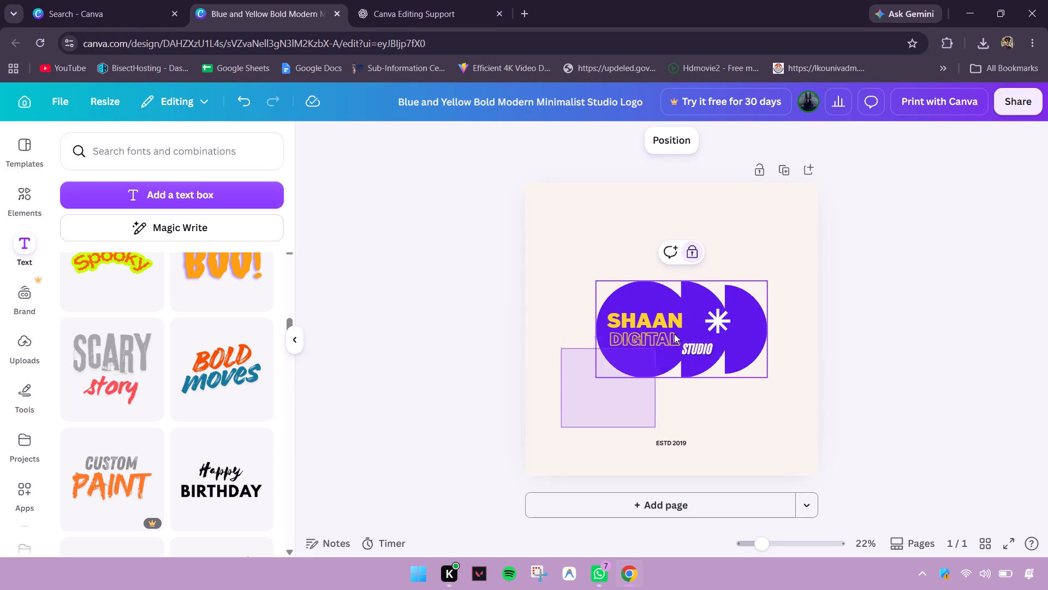
drag(674, 334, 682, 317)
drag(682, 317, 674, 320)
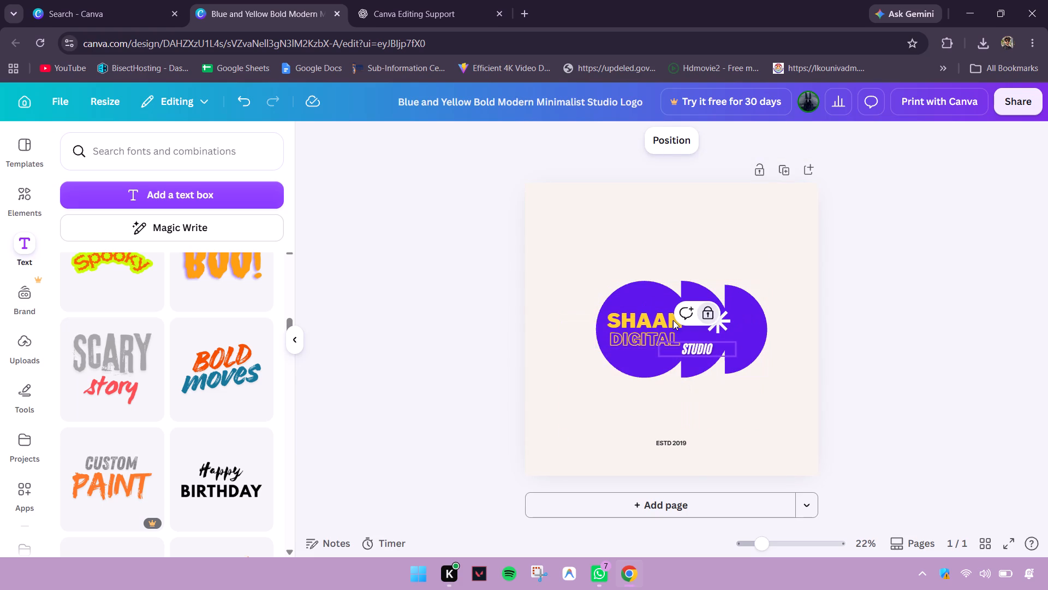
click(638, 334)
click(660, 282)
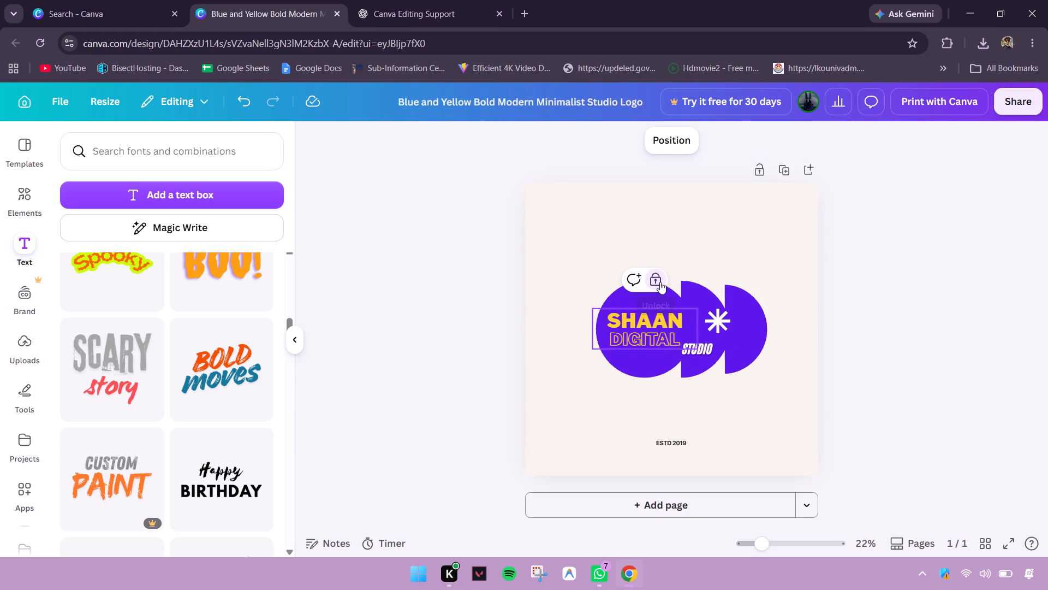
drag(745, 346, 599, 330)
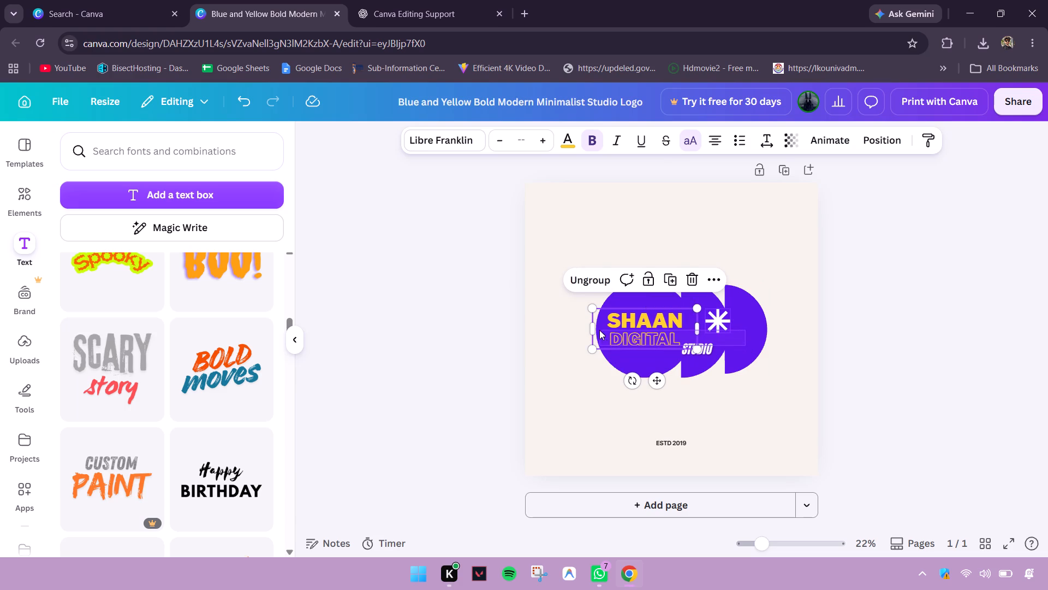
drag(599, 330, 600, 330)
click(785, 375)
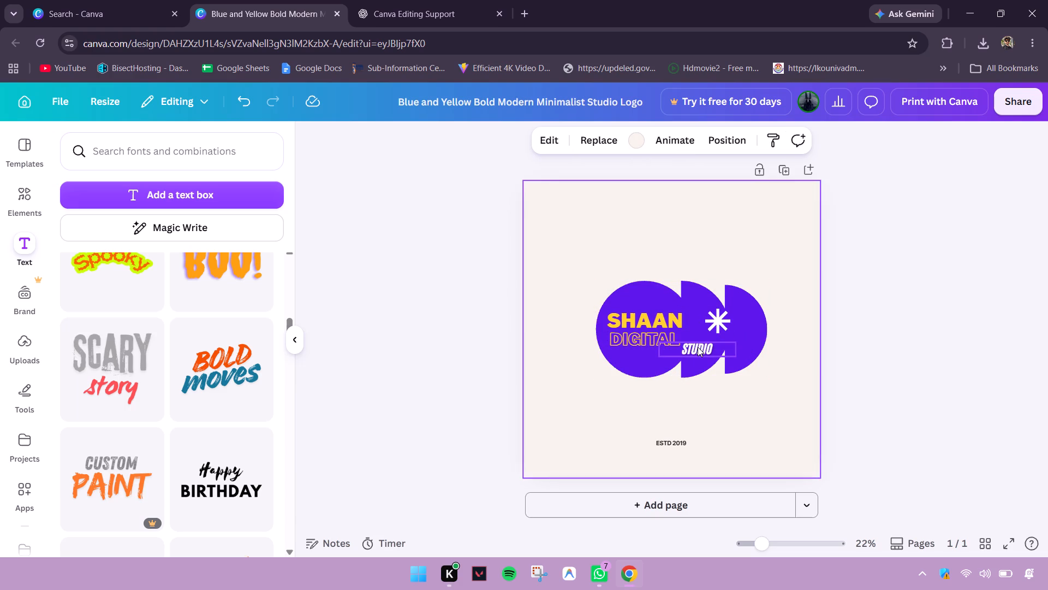
click(698, 347)
click(708, 308)
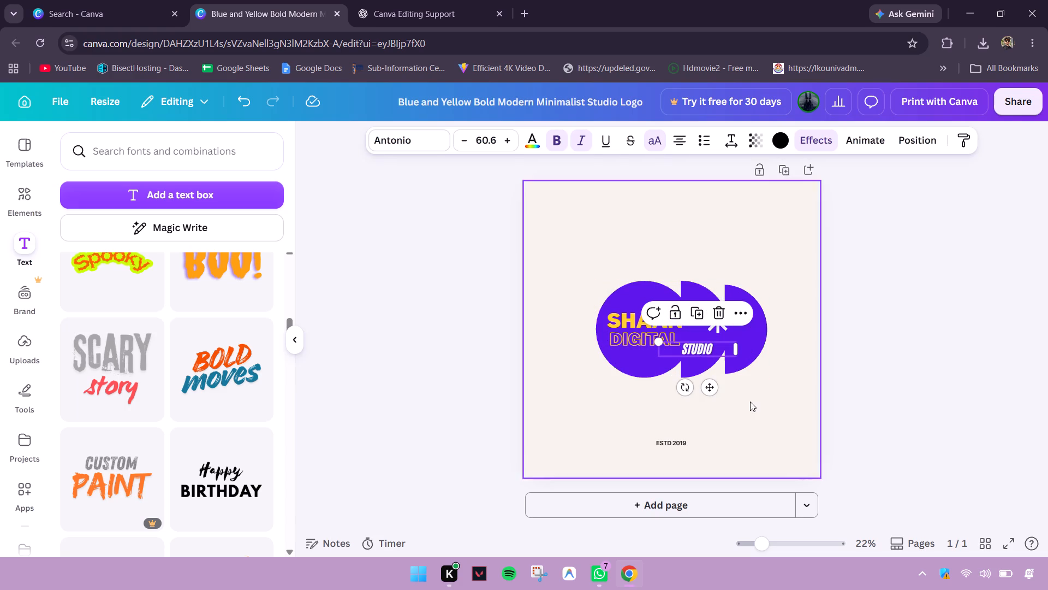
Select the SHAAN DIGITAL group, STUDIO and the starburst together and lock them.
drag(776, 406, 599, 316)
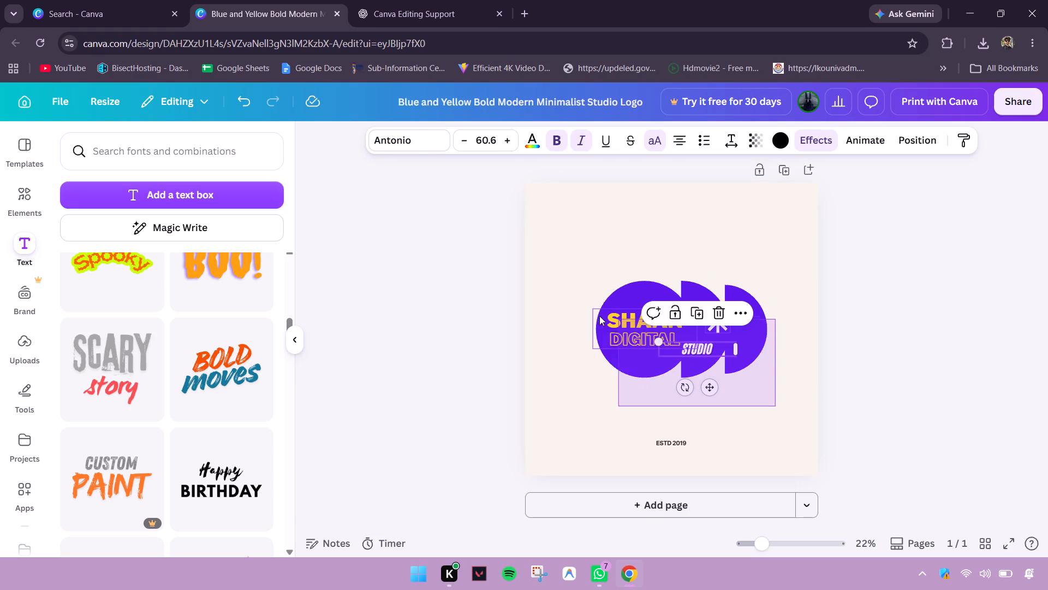
drag(599, 316, 594, 315)
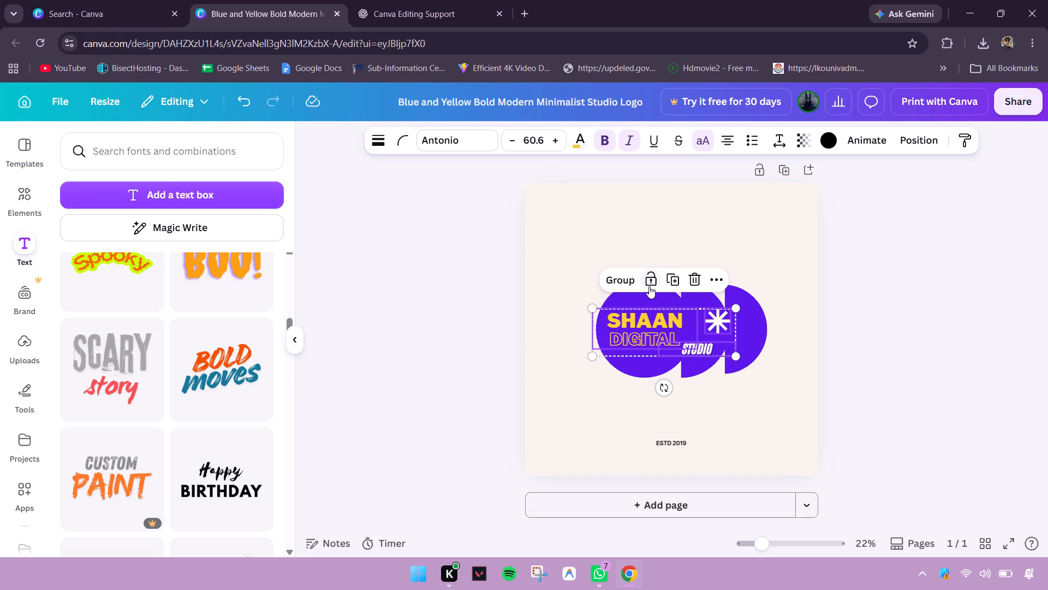
click(649, 284)
Unlock the grouped purple shapes and recolour them, trying the Brand Kit's bright purple and dark gray before applying the lighter default gray beside it.
click(714, 288)
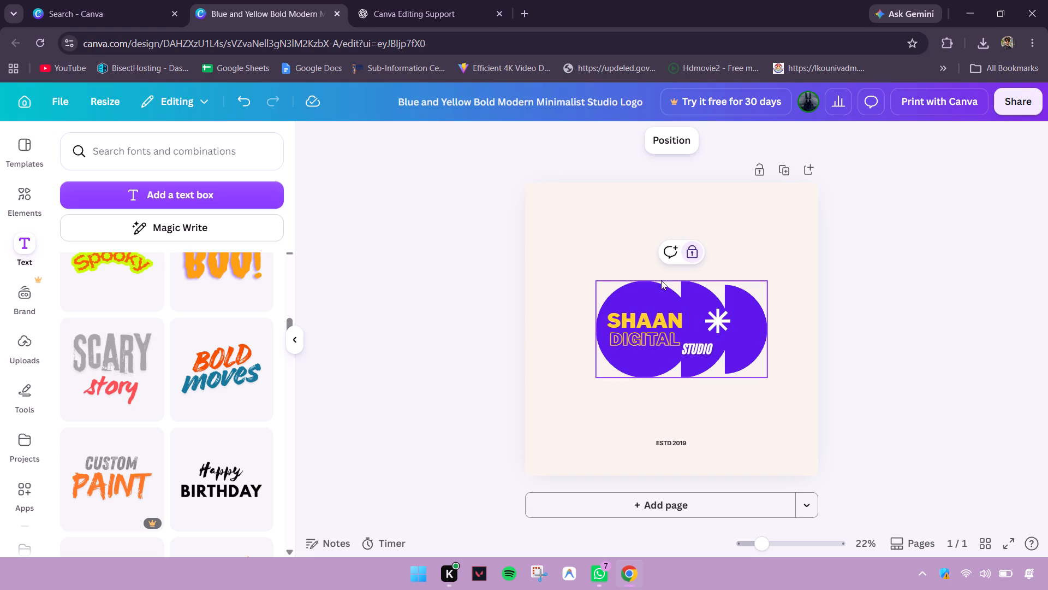
click(684, 254)
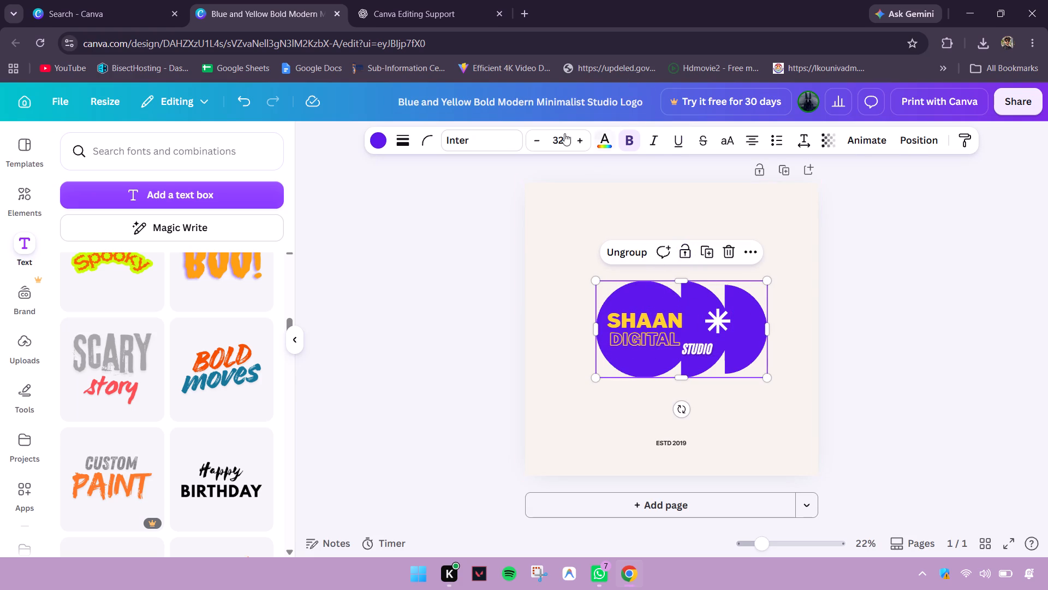
click(383, 143)
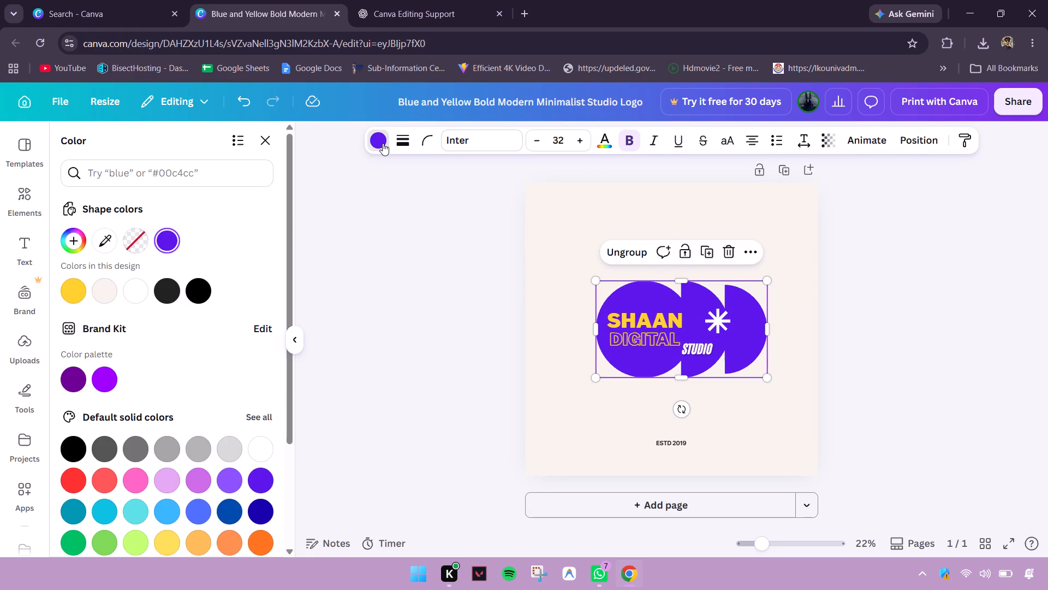
click(383, 143)
click(380, 139)
click(104, 375)
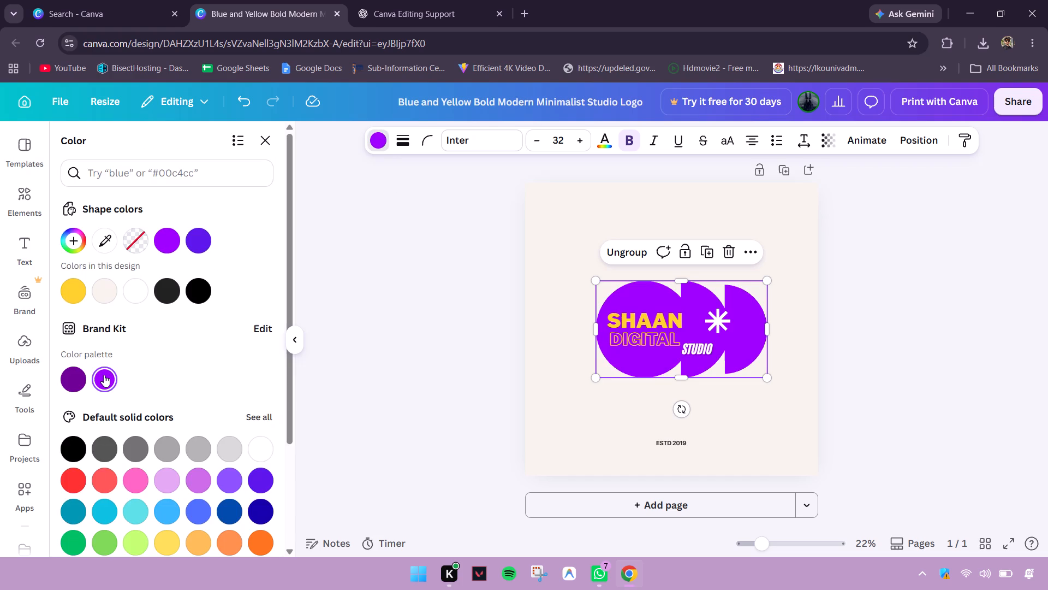
click(110, 450)
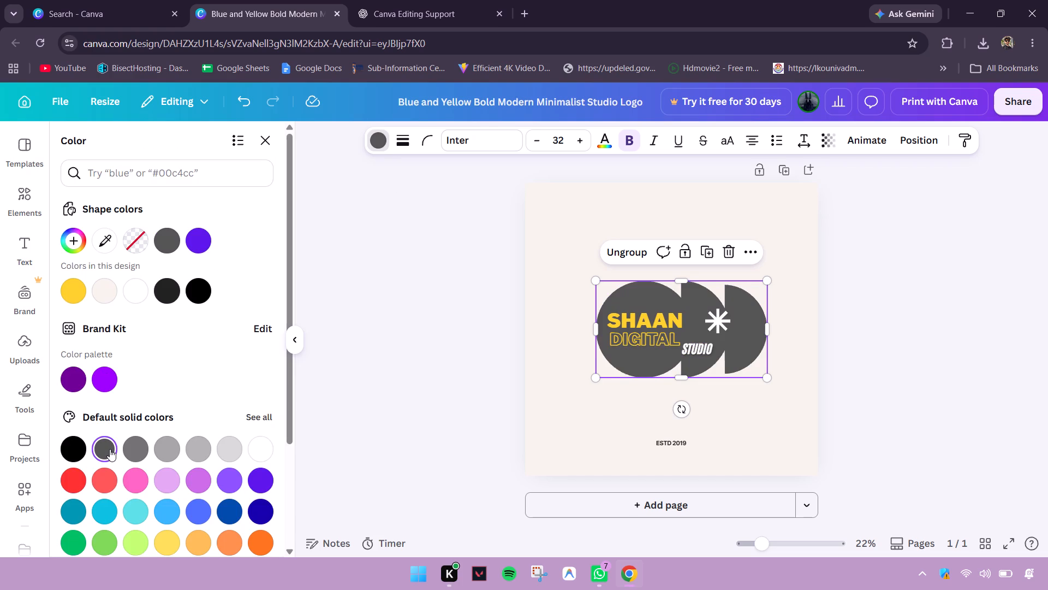
click(133, 449)
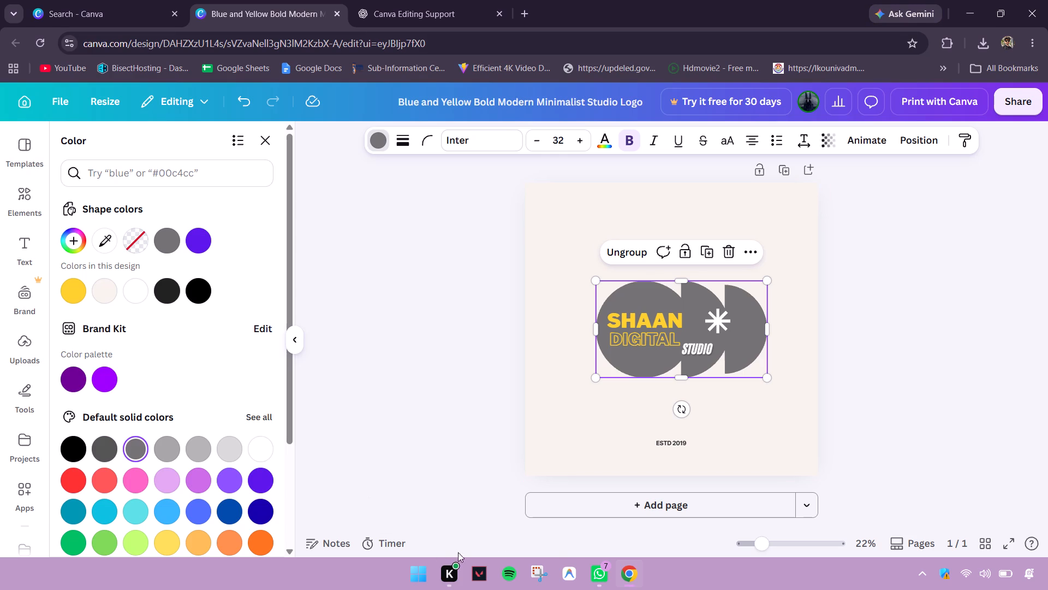
Switch to the "ubi 1" app by searching for "ubi", and open its UBI AGENT shortcut.
click(415, 575)
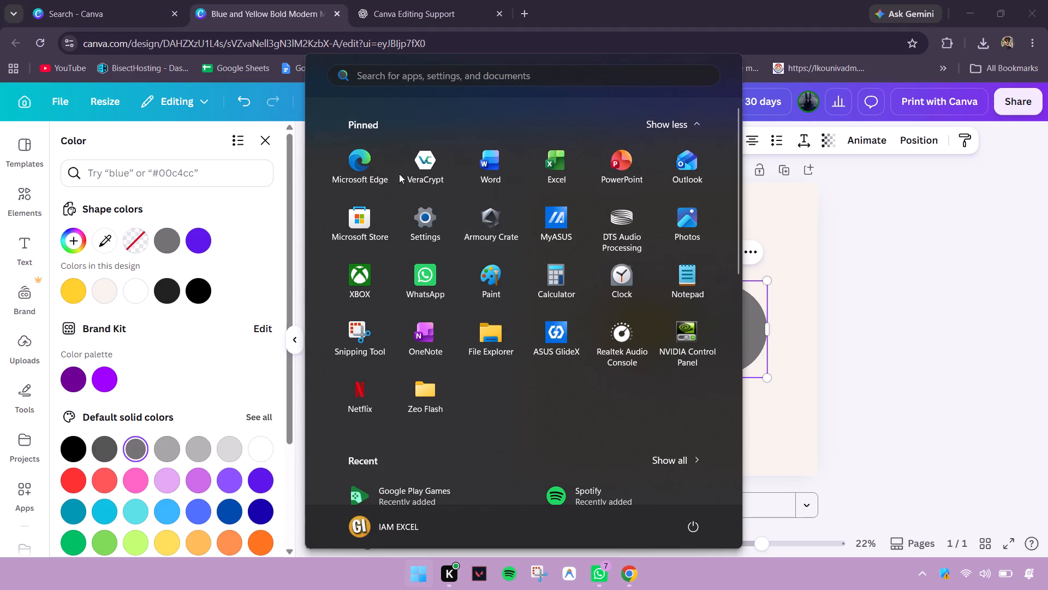
text(ubi)
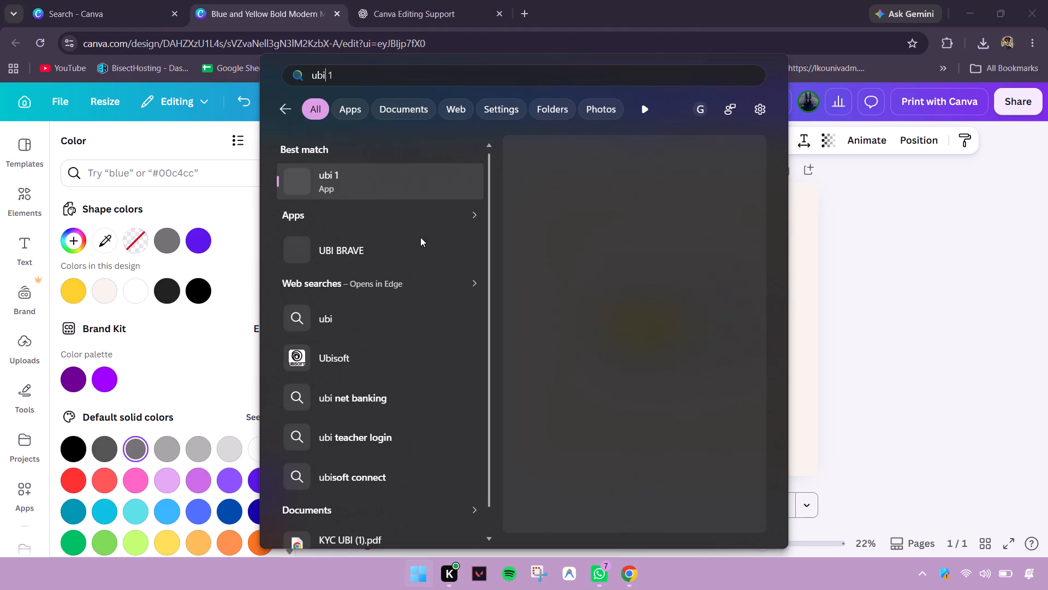
key(Return)
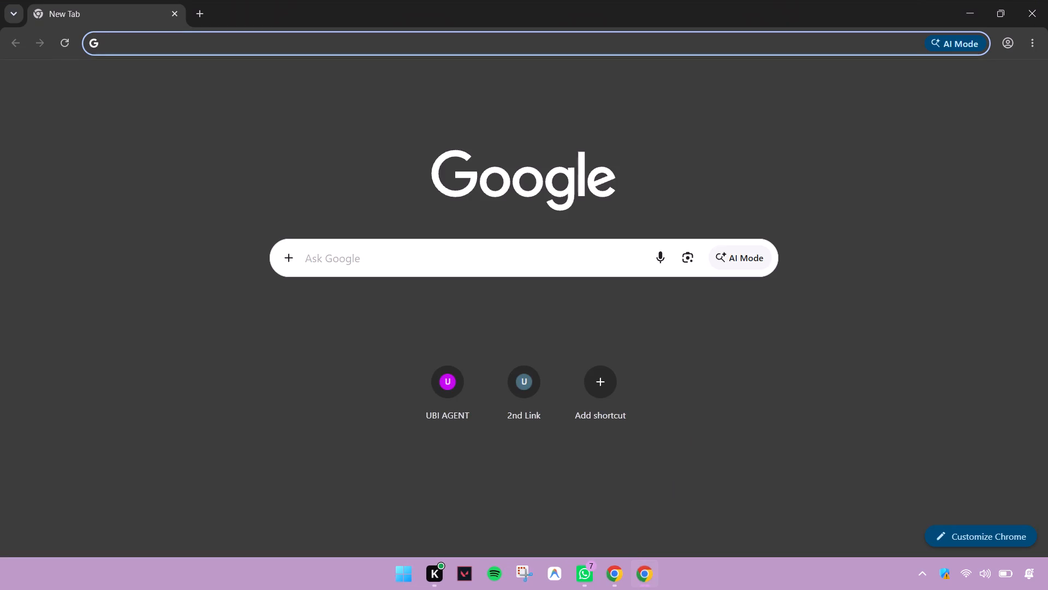
click(432, 380)
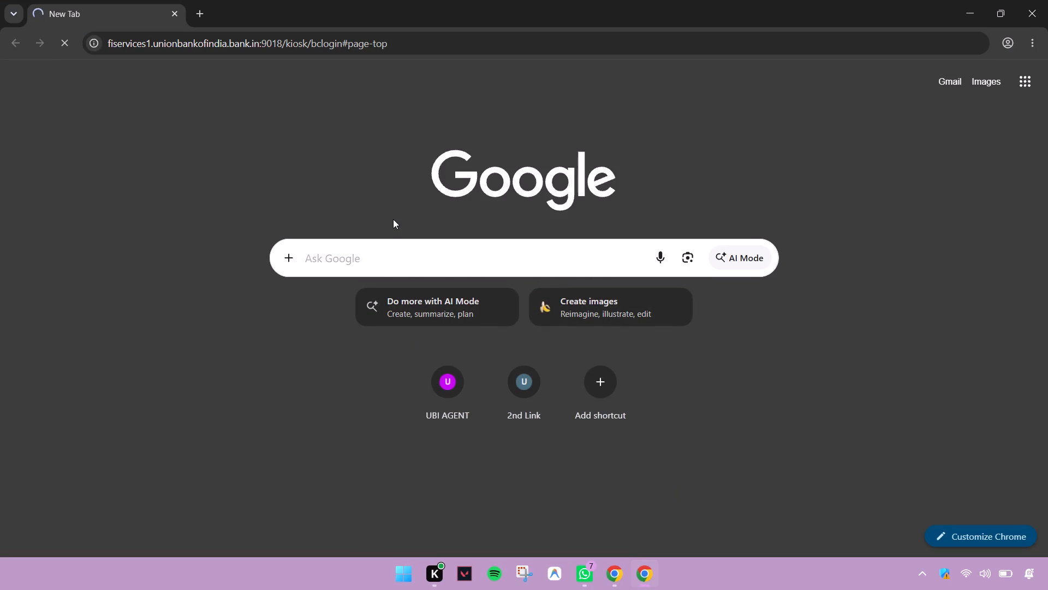
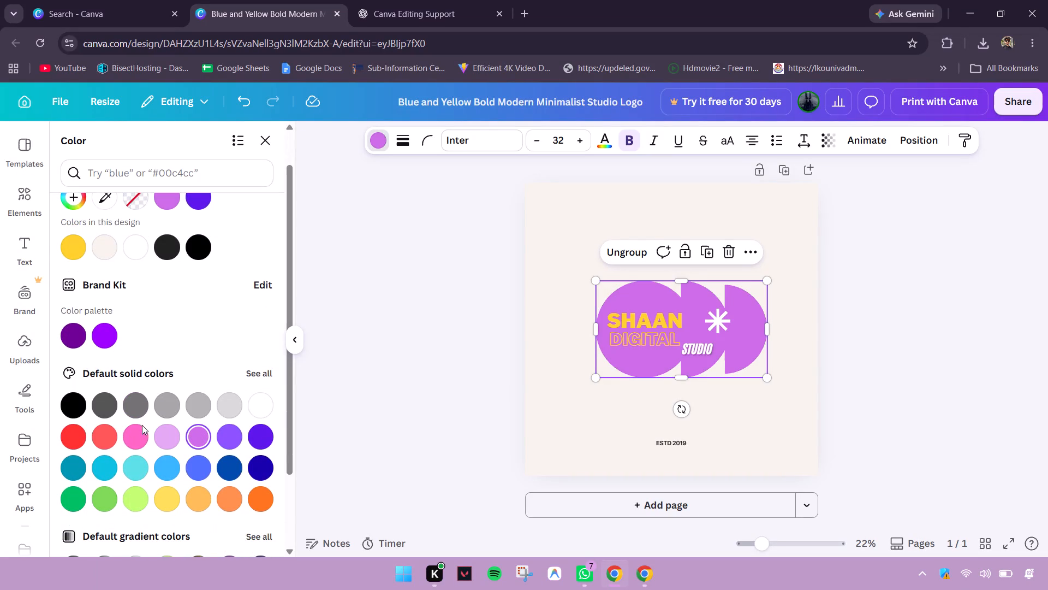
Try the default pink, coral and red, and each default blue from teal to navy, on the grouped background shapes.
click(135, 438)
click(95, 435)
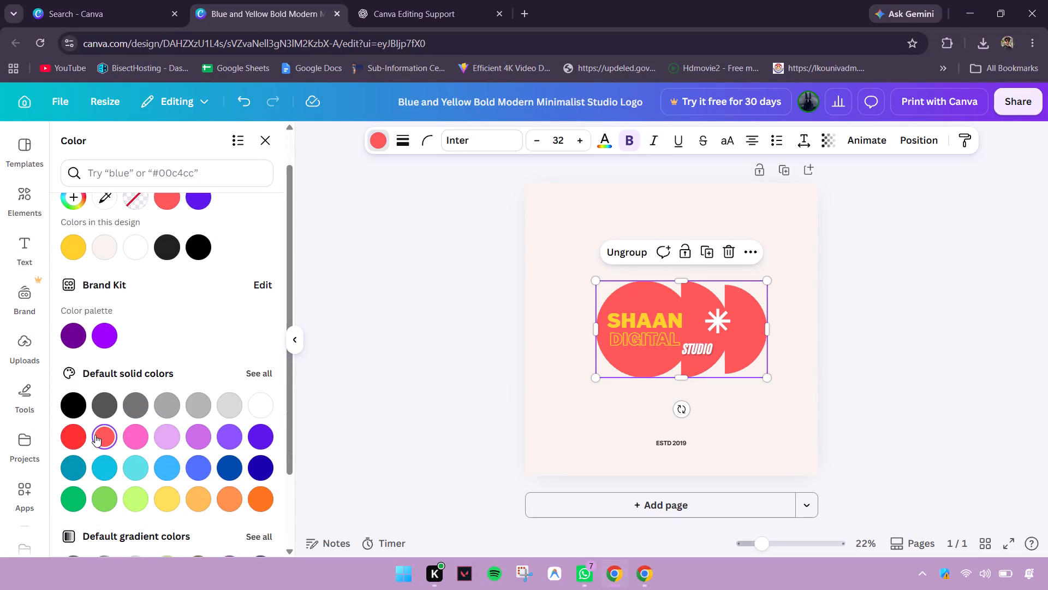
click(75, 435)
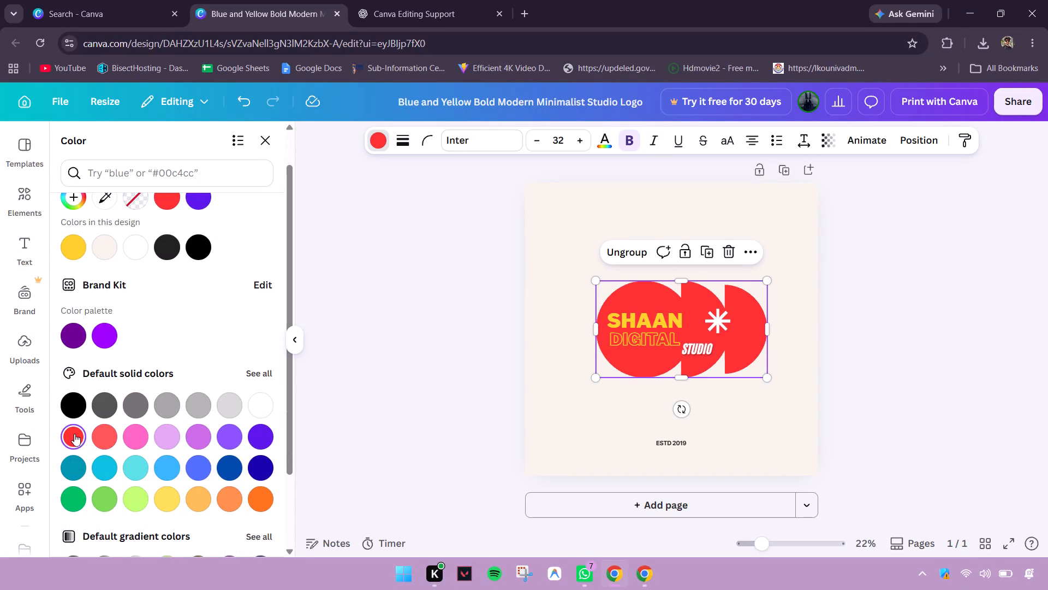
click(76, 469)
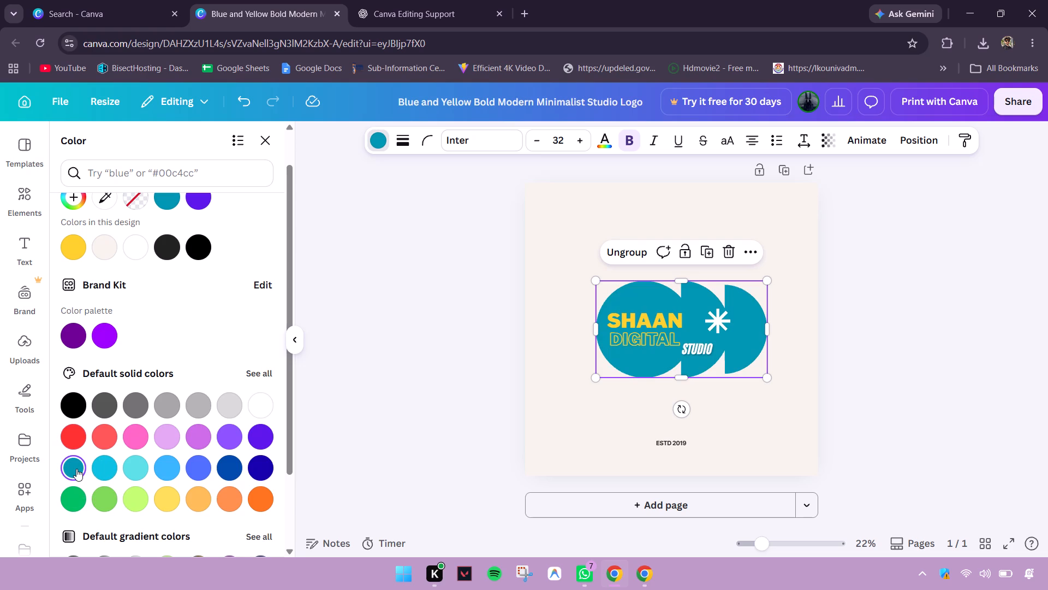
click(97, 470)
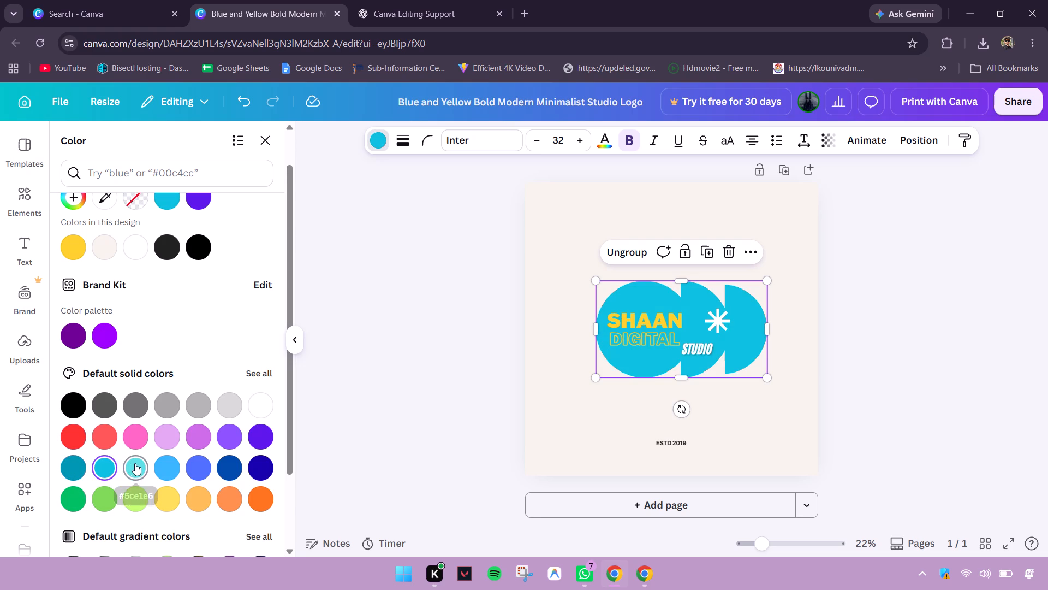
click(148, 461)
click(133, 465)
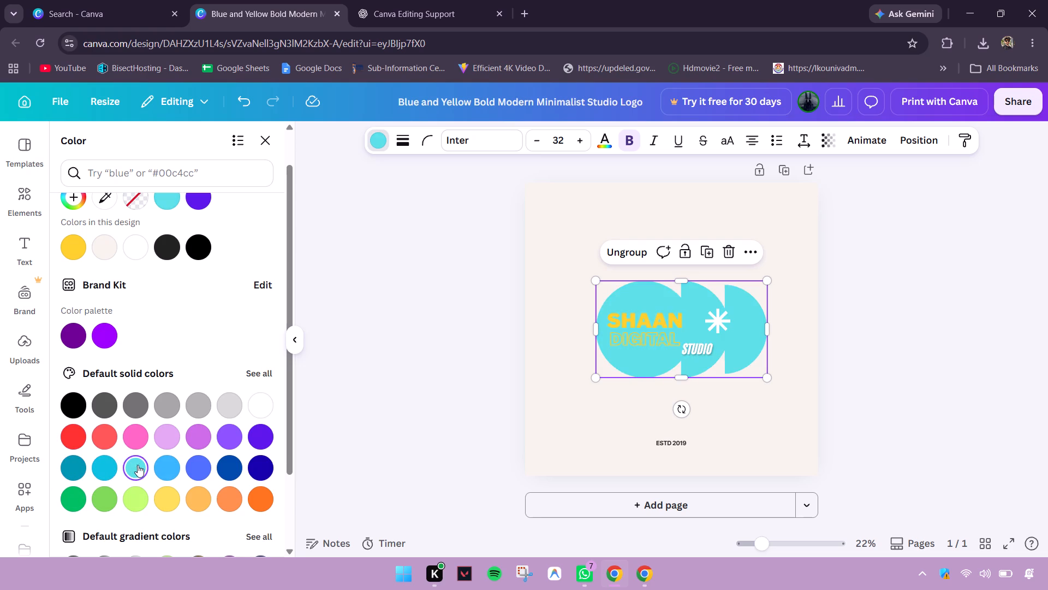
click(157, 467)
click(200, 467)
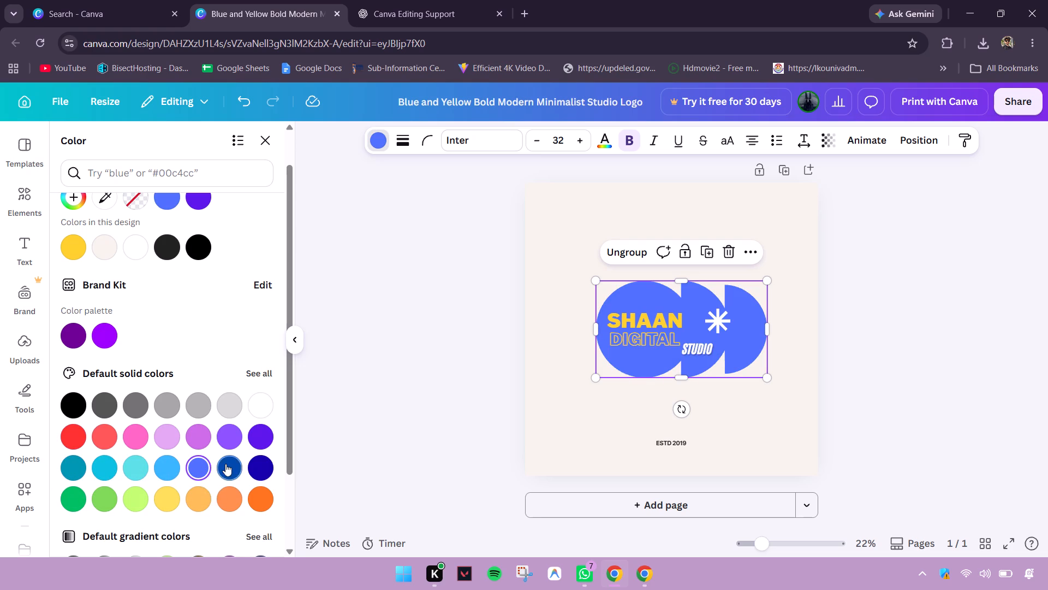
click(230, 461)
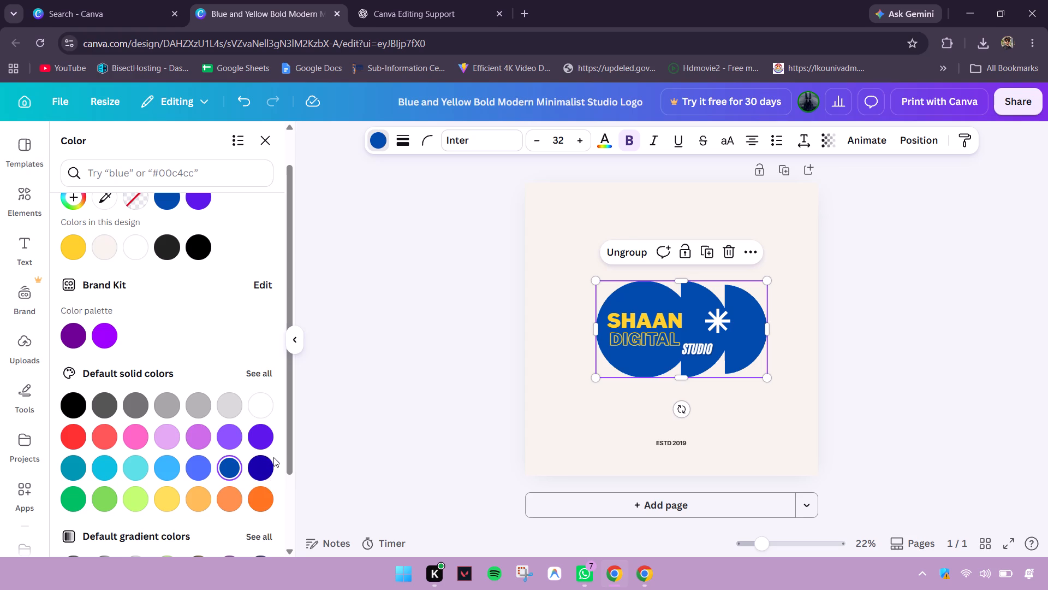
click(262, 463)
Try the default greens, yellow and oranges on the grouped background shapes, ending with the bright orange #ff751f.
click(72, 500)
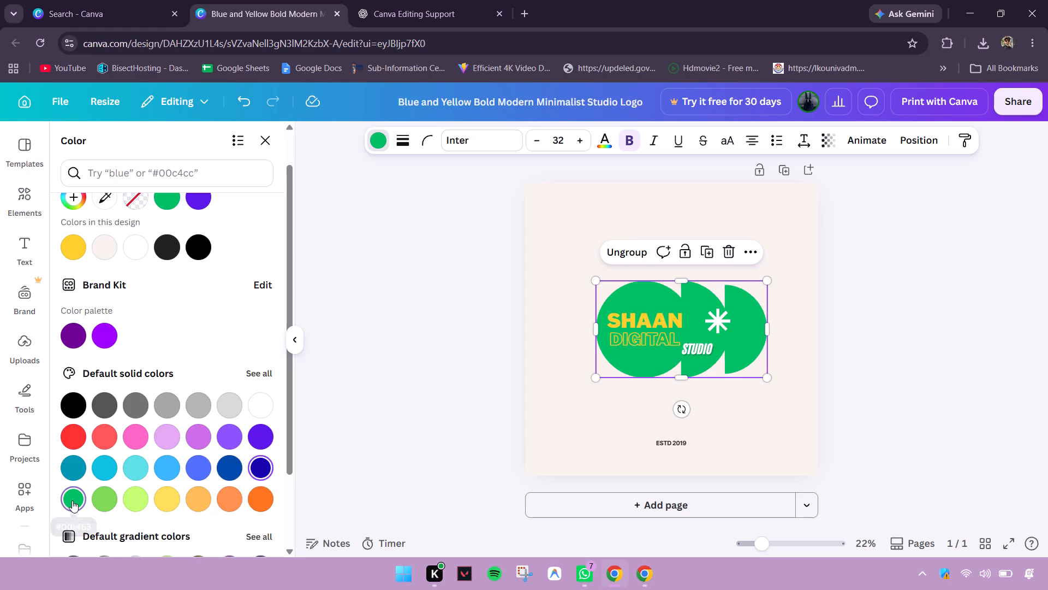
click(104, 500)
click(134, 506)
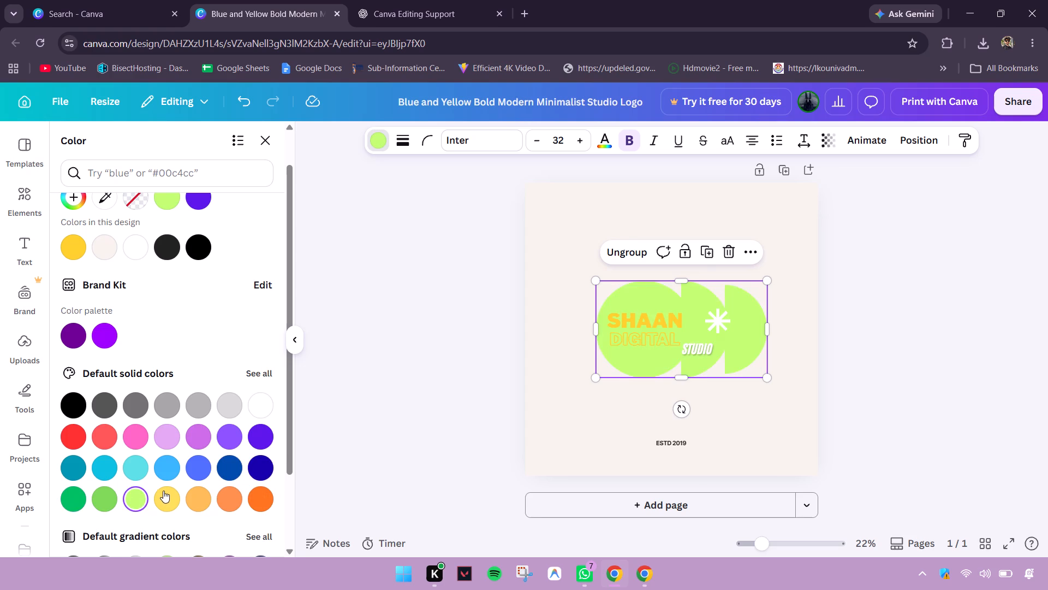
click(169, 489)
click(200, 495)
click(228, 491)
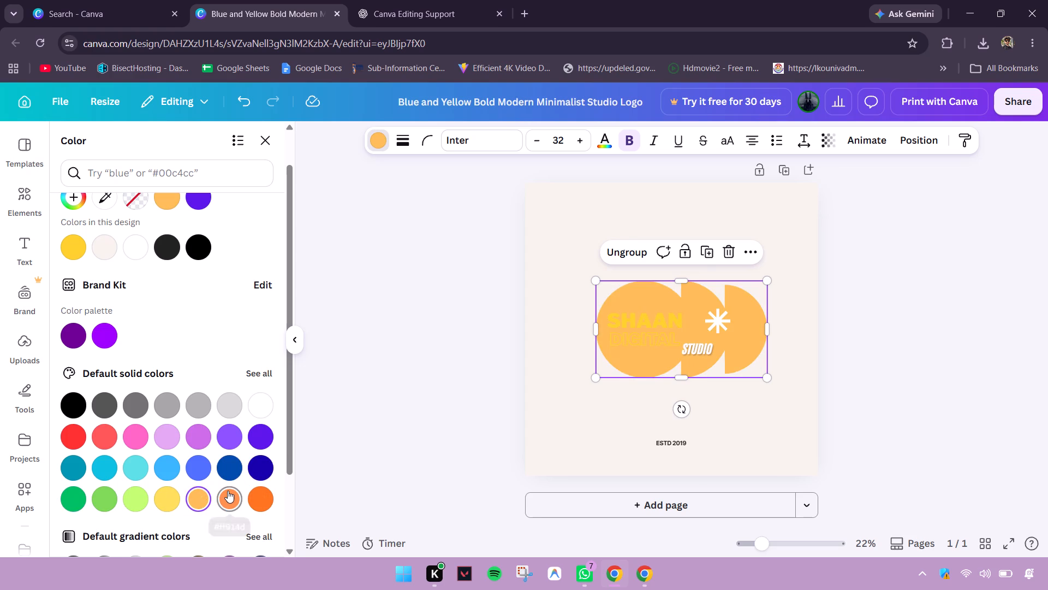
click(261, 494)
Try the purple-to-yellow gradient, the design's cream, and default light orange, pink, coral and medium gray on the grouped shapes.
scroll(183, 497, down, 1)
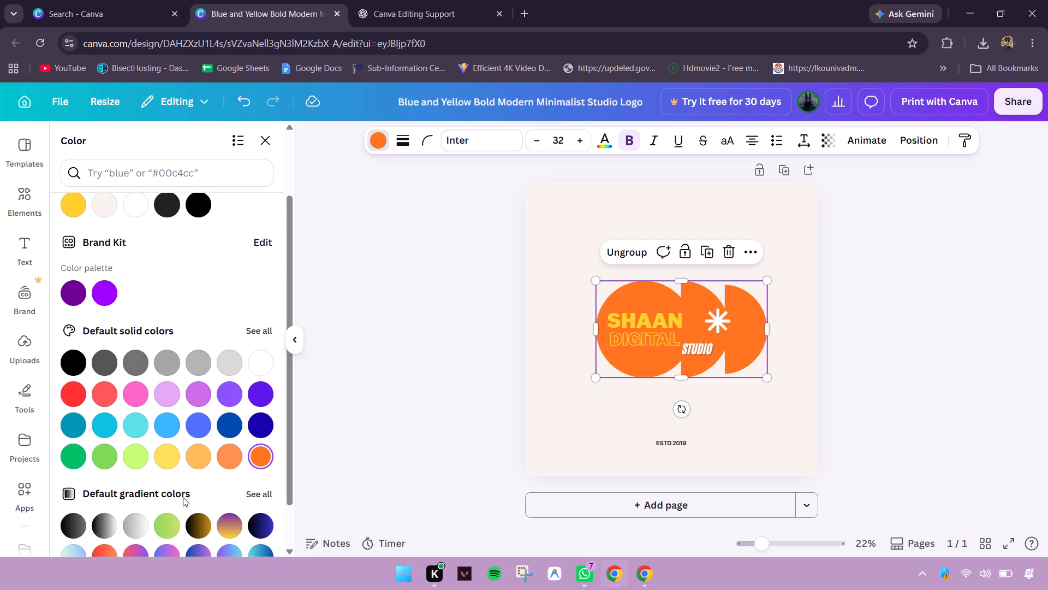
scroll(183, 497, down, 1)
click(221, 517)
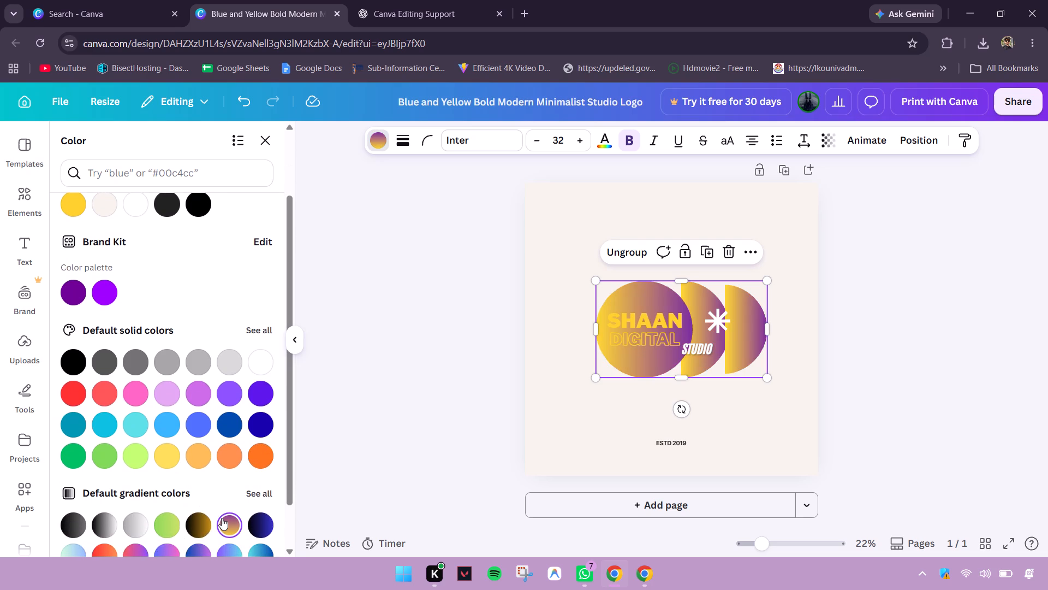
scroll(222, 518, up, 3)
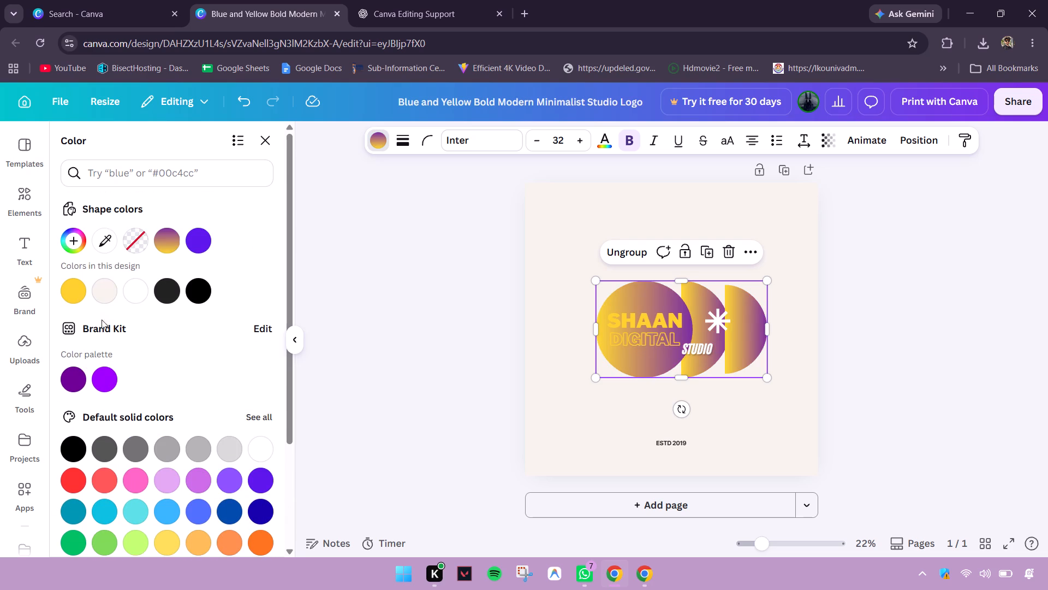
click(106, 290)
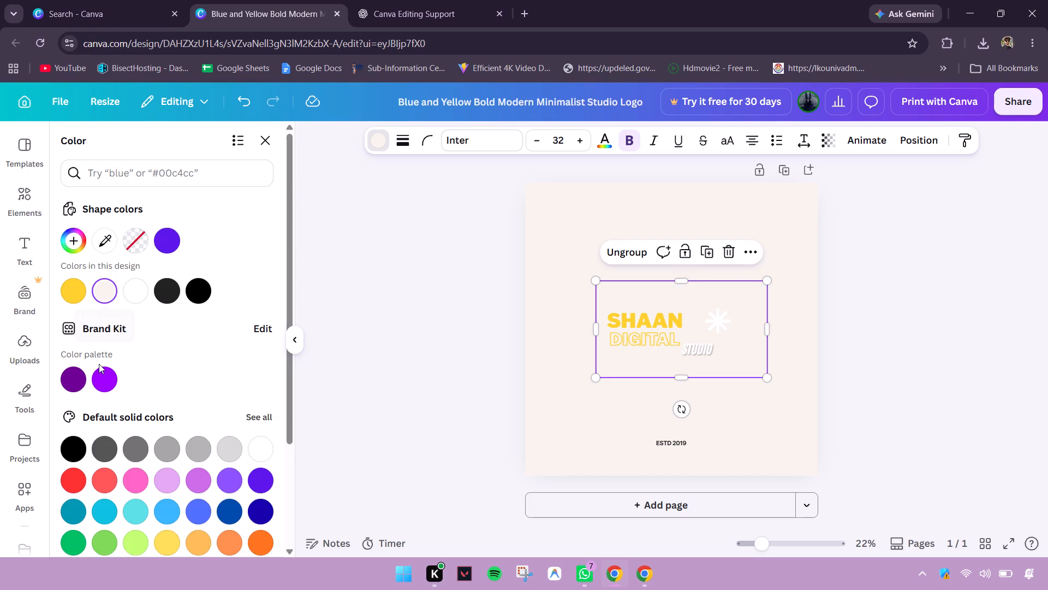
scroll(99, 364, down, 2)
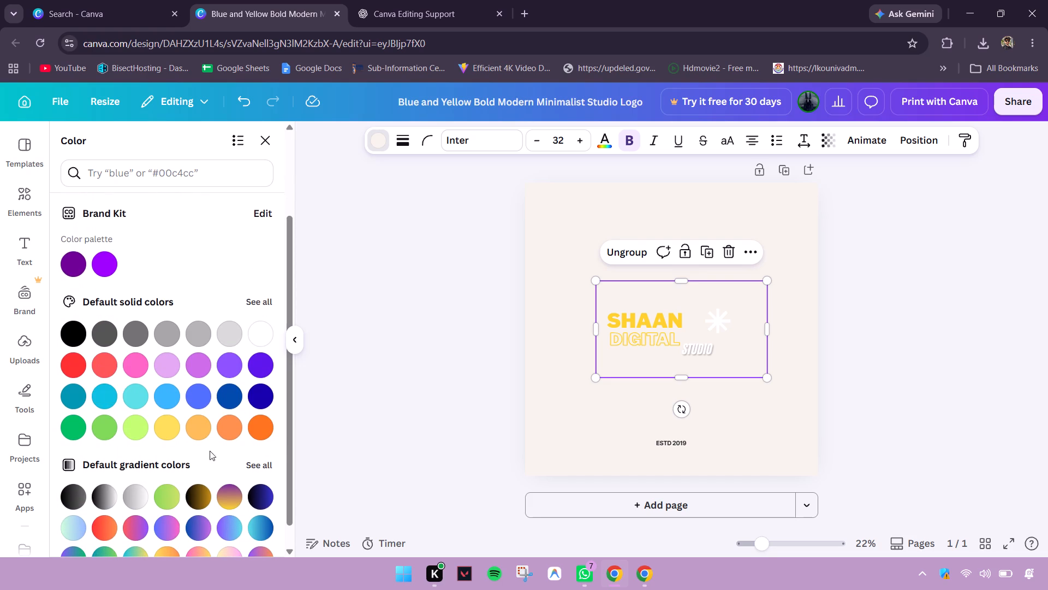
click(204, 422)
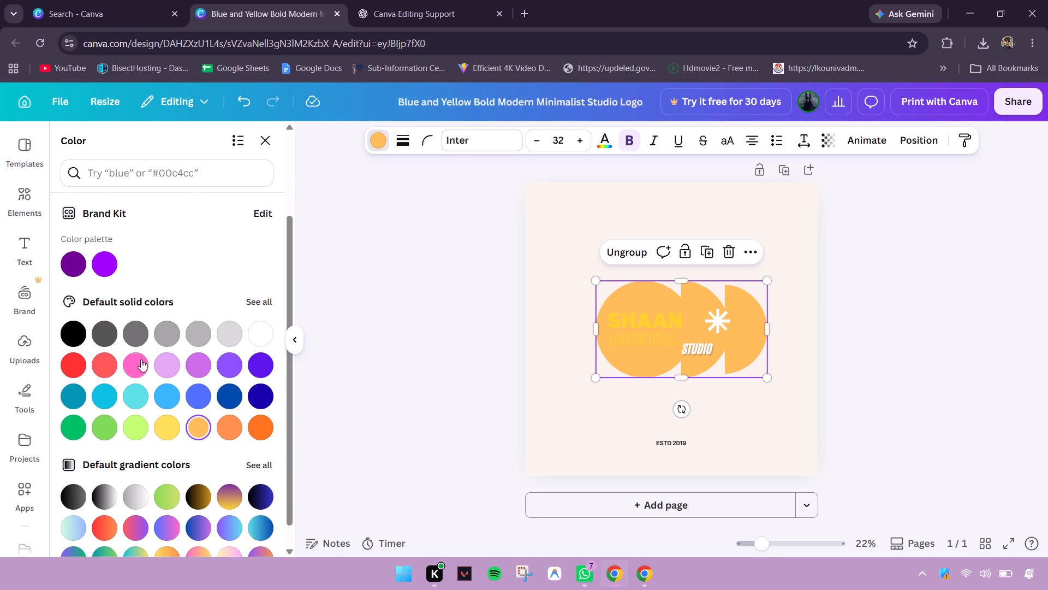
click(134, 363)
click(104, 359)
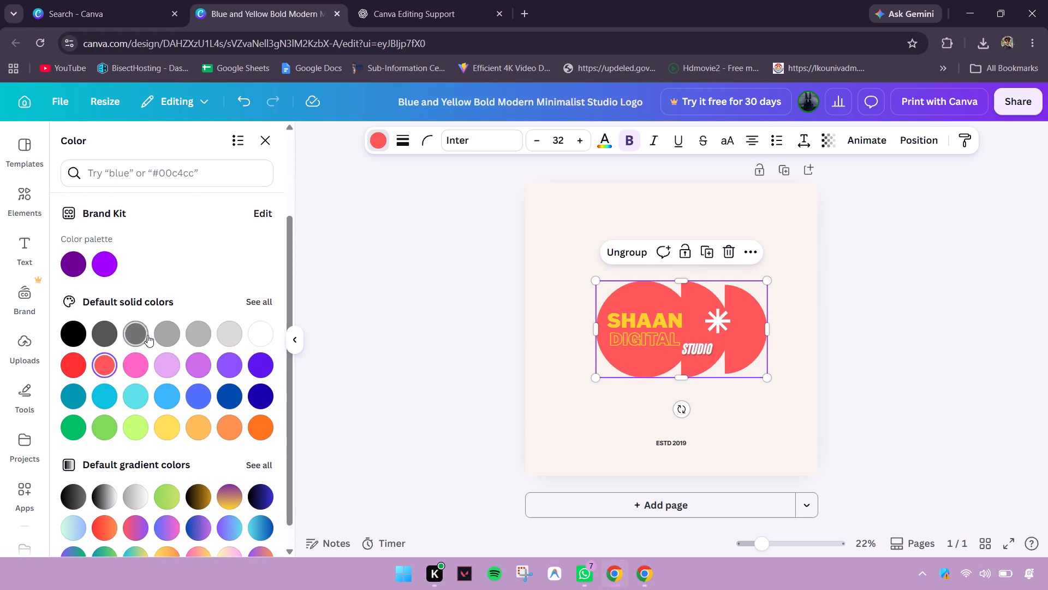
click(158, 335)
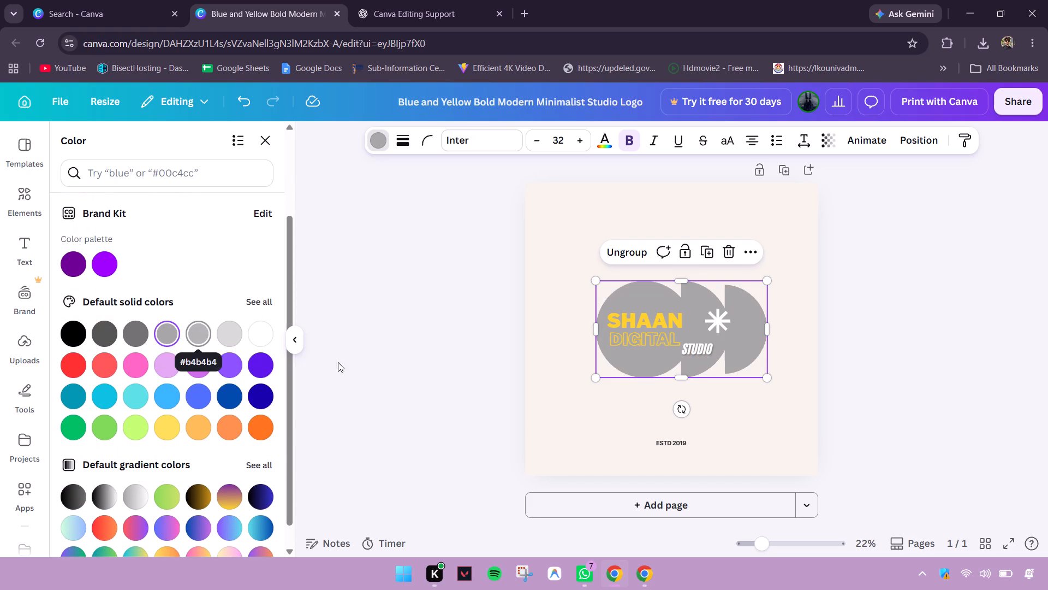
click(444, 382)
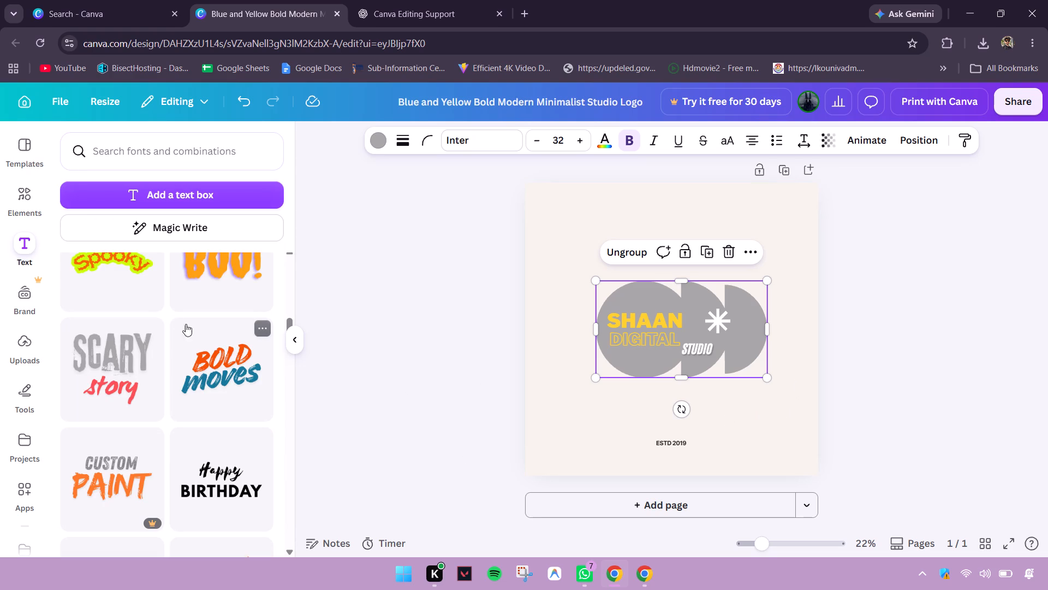
Recolour the grouped background shapes, trying the design's cream, the lightest default gray and white before applying the dark gray next to black.
click(374, 144)
click(101, 291)
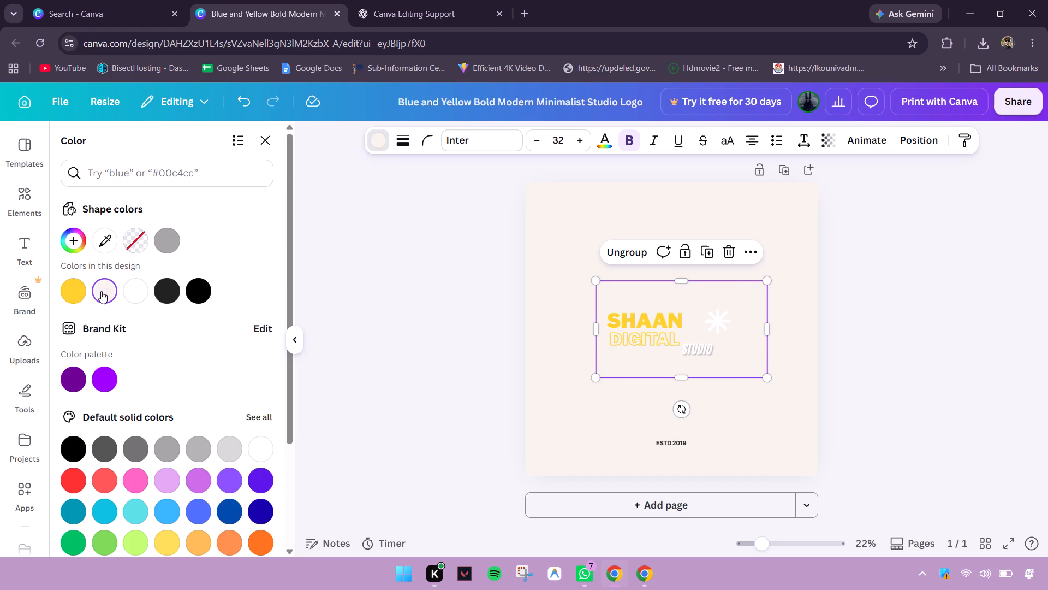
click(234, 444)
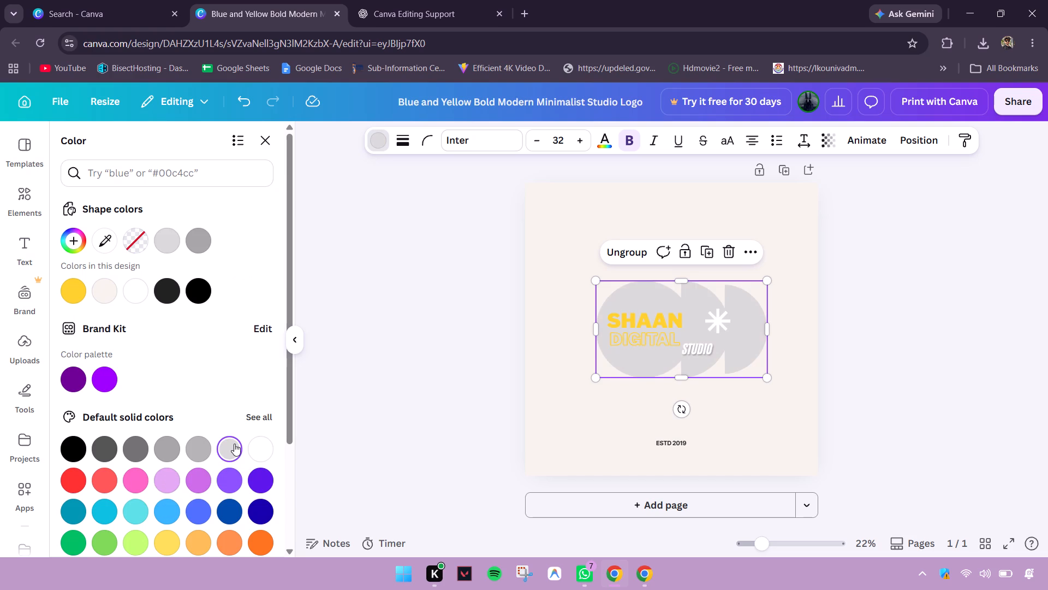
click(261, 443)
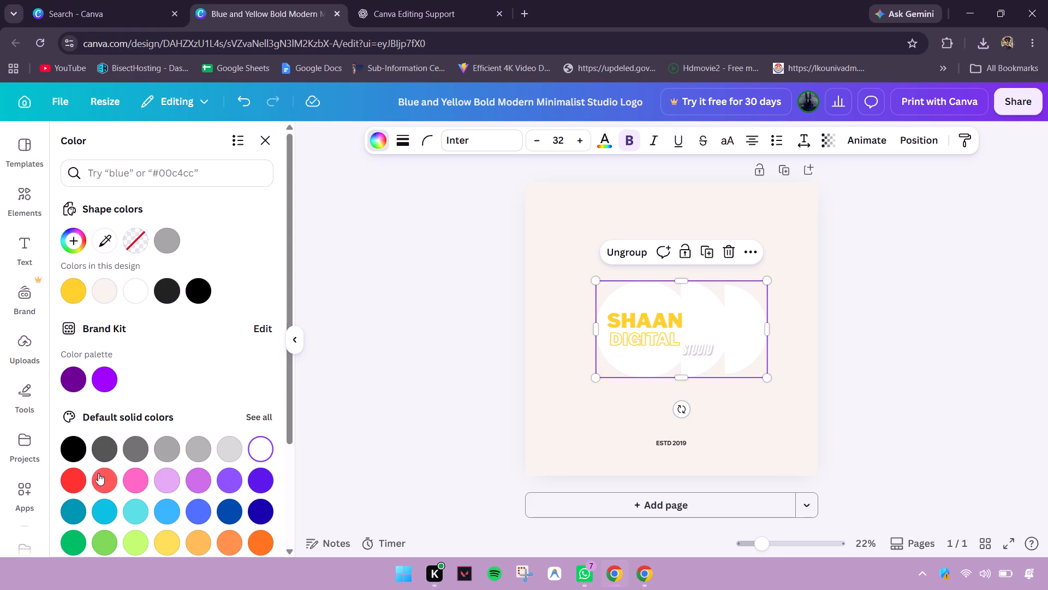
click(110, 440)
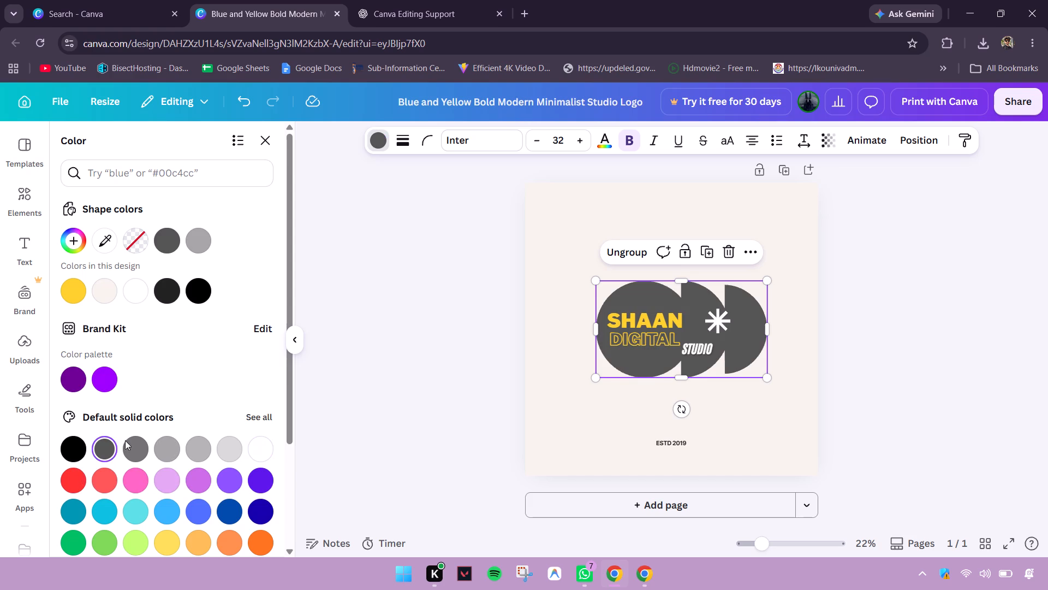
click(383, 440)
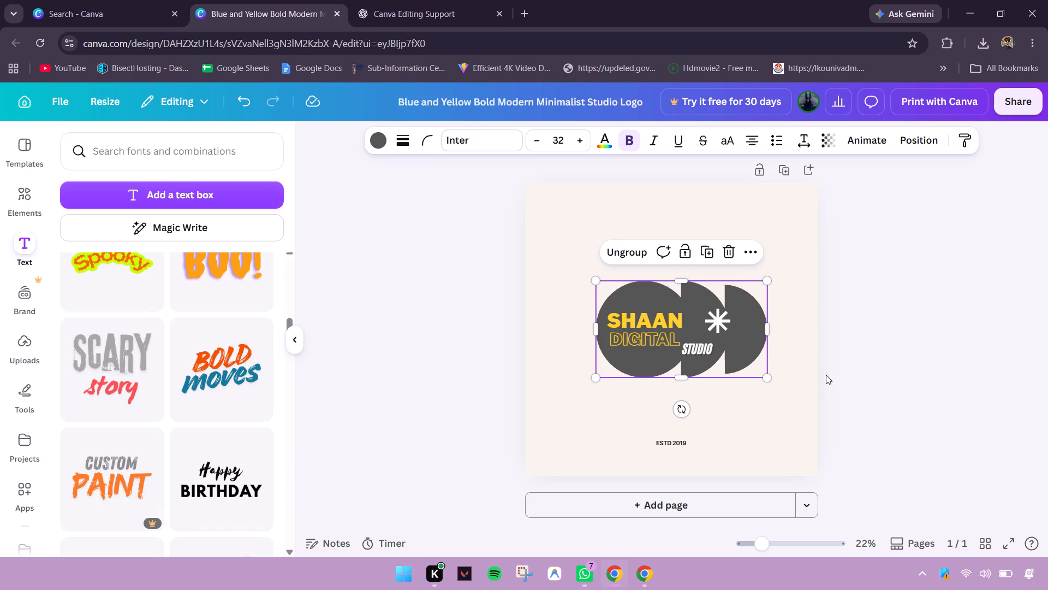
click(832, 375)
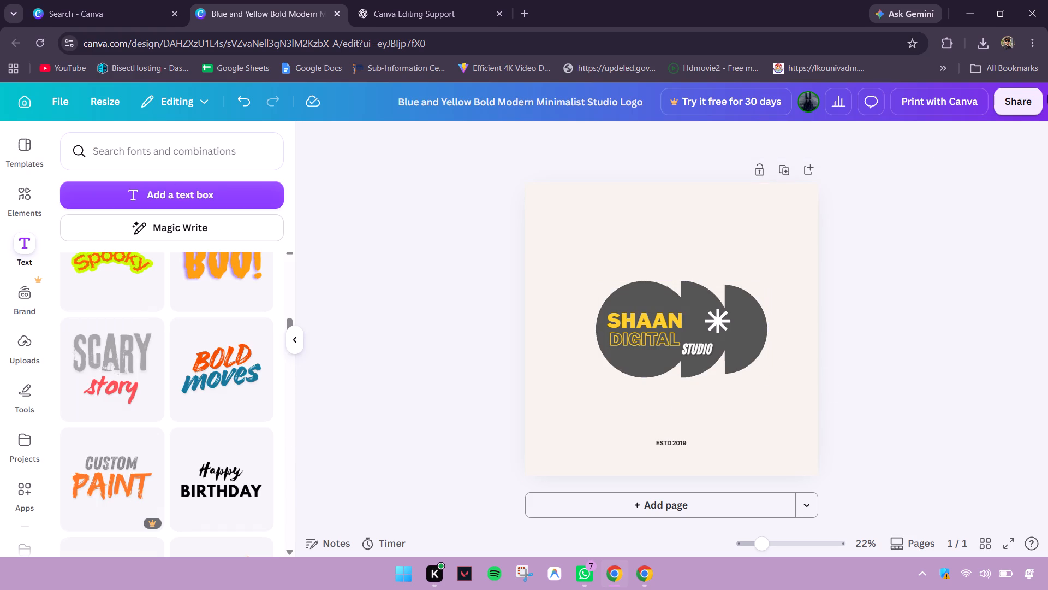
Download the logo design as a PNG at size 1 (2,000 × 2,000 px) and high quality.
click(1025, 109)
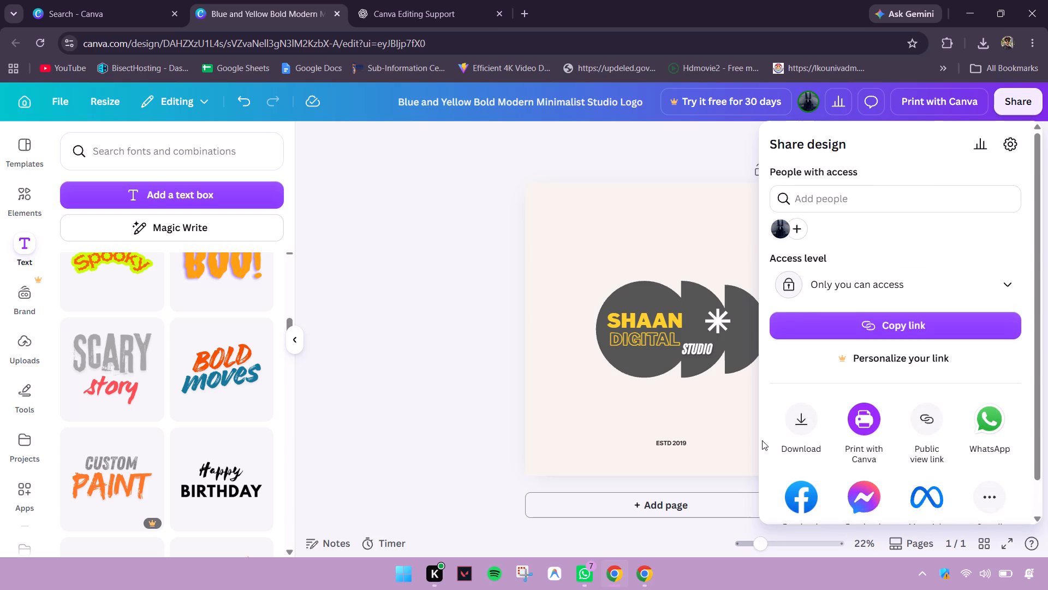
click(791, 423)
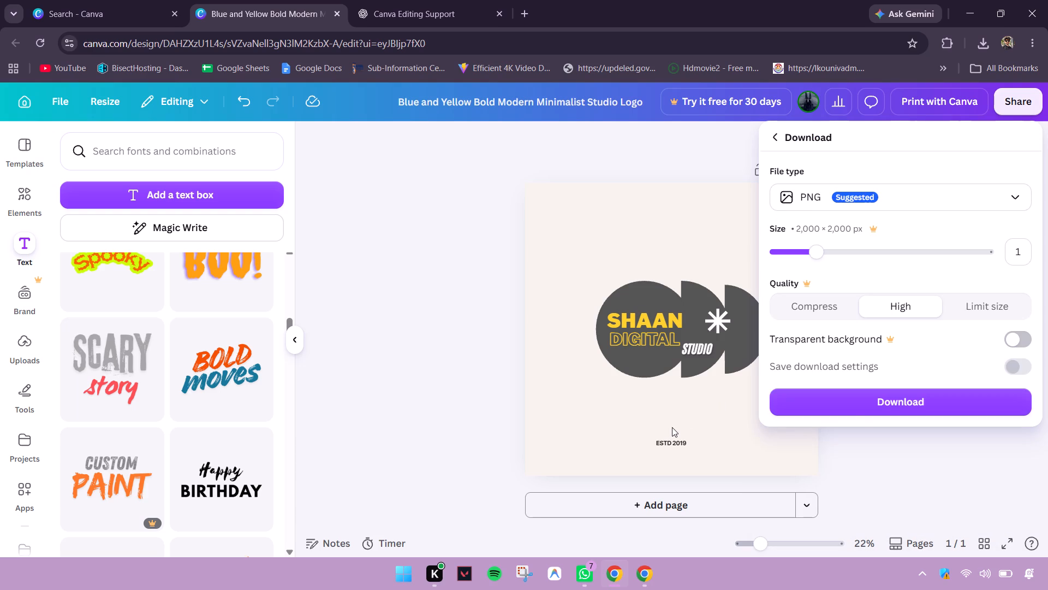
click(856, 412)
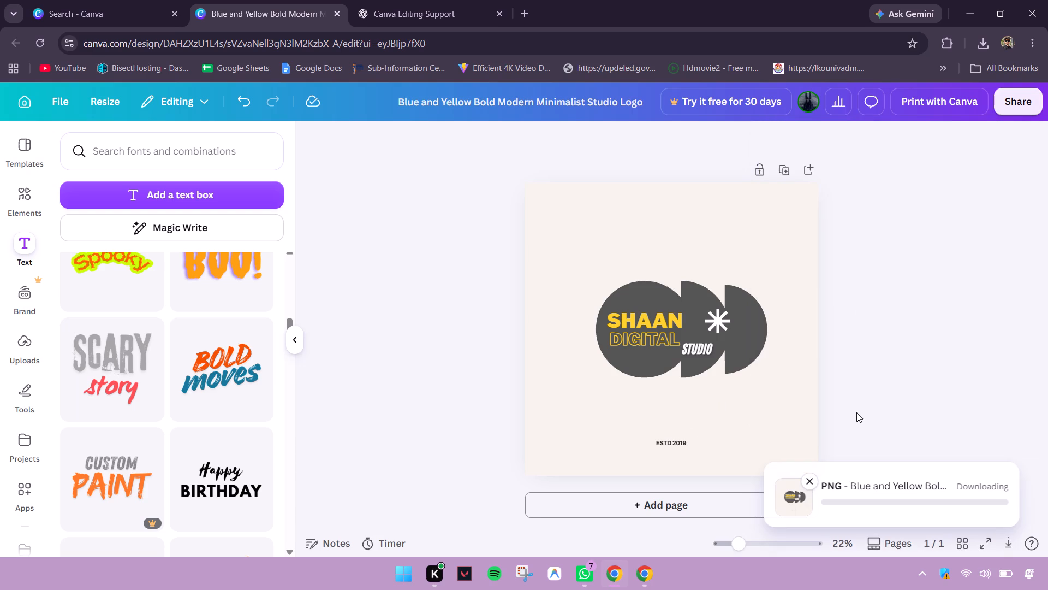